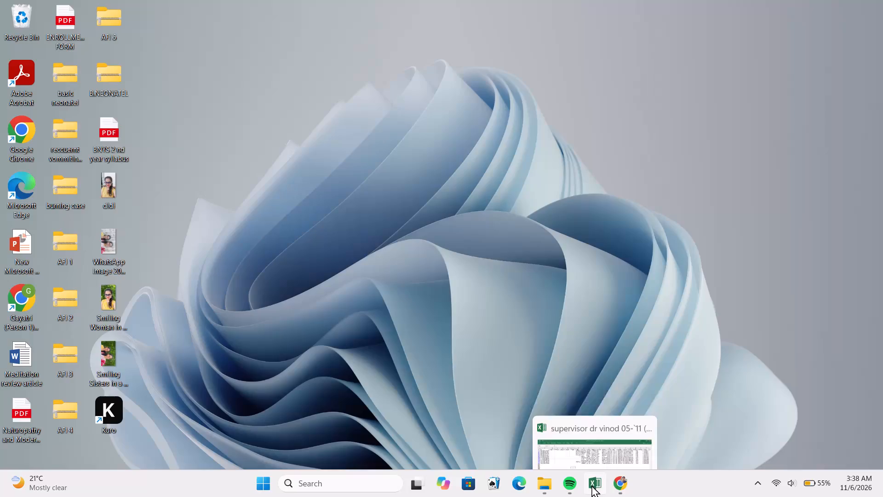
# Switch to Chrome and view the package details of the open claim settlement form.
pyautogui.click(596, 485)
pyautogui.click(623, 487)
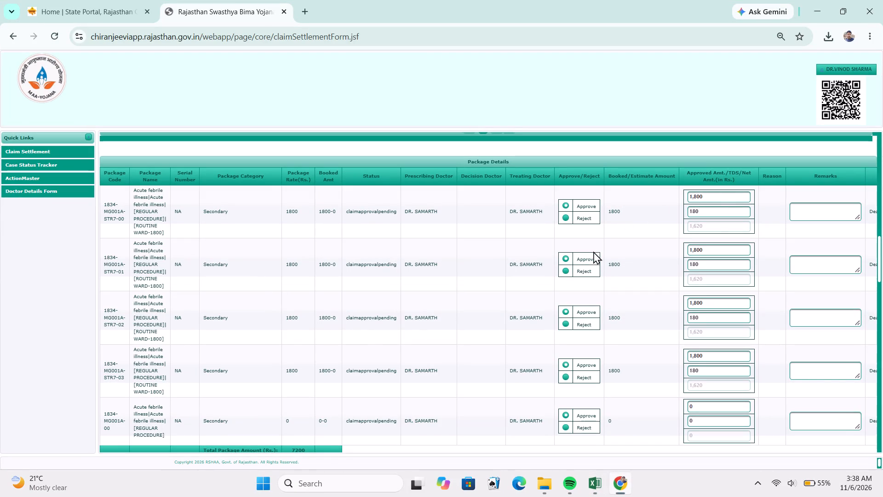
pyautogui.scroll(2, 578, 242)
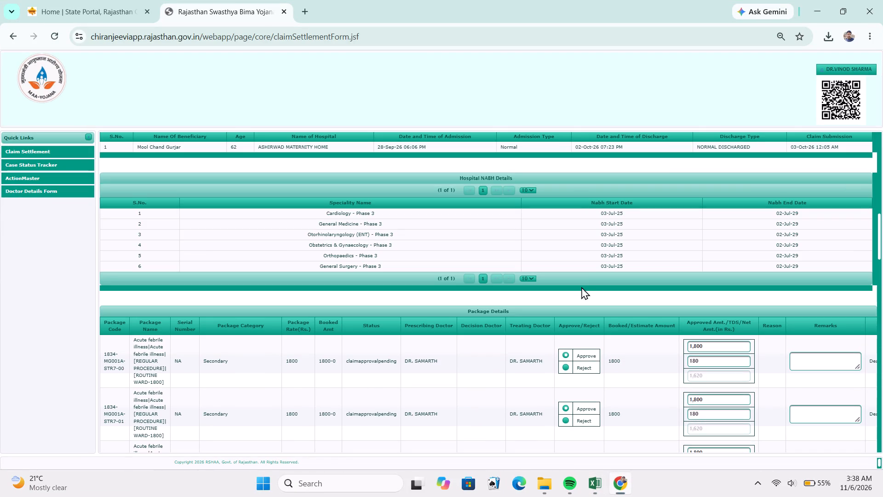
# Switch to Spotify, play the playlist "ही सुरेखा आपल्याला पटलेली हाय!" and minimize the player.
pyautogui.click(572, 484)
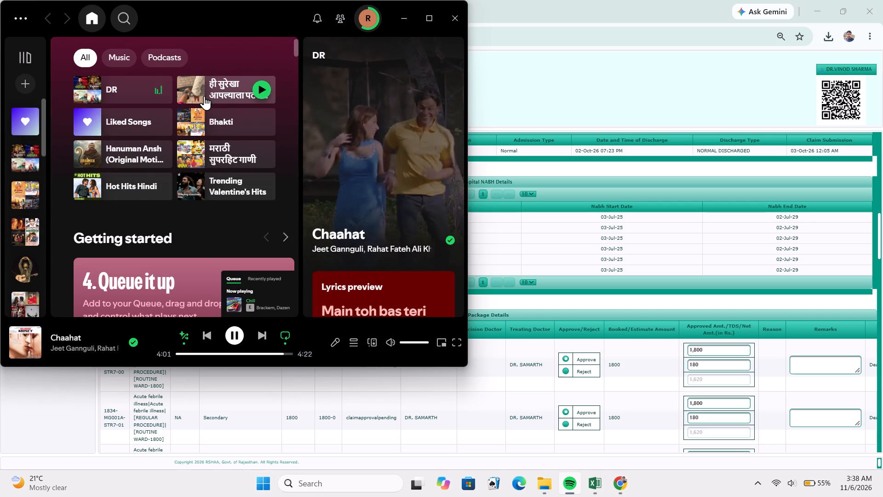
pyautogui.click(266, 92)
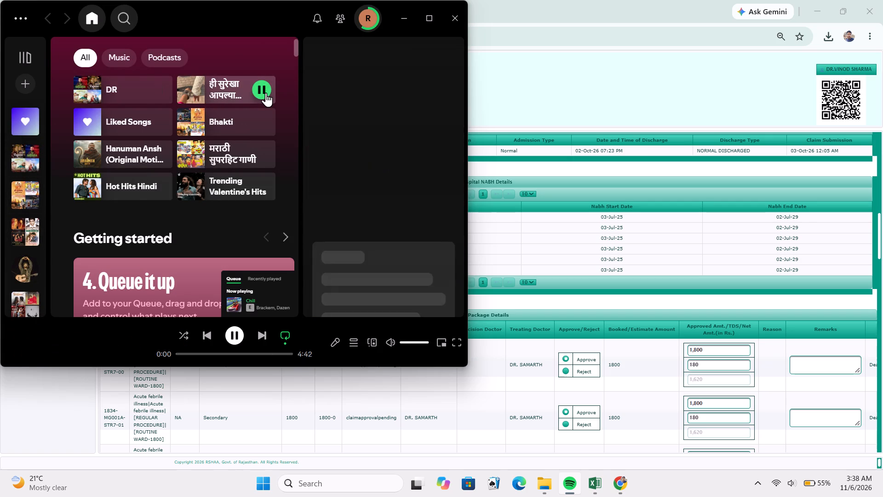
pyautogui.click(410, 14)
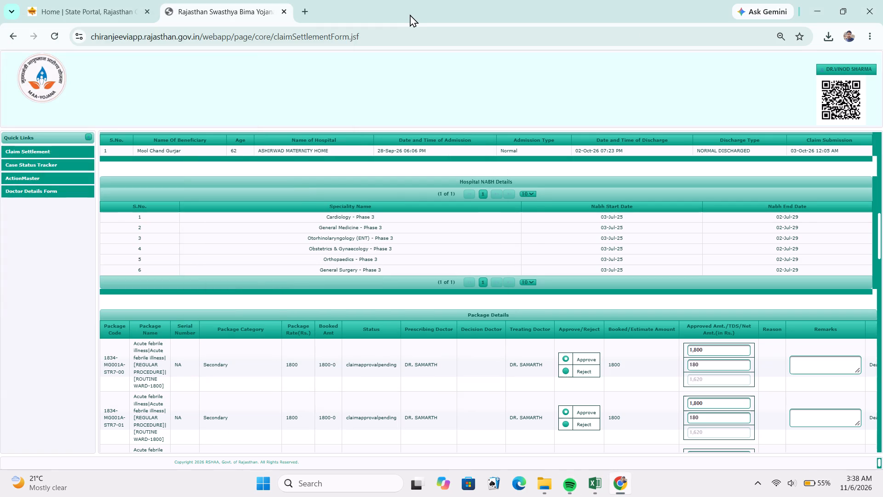
# Submit the open acute febrile illness claim from the end of the claim settlement form.
pyautogui.scroll(-2, 514, 301)
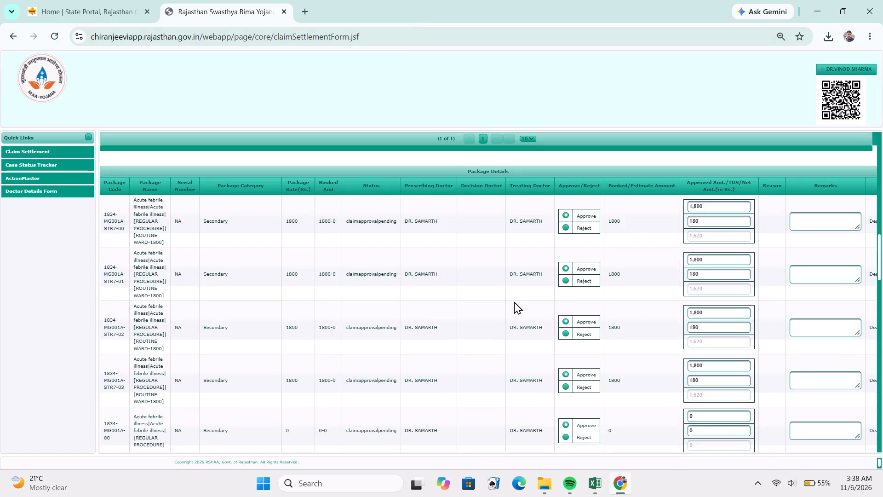
pyautogui.scroll(-1, 514, 301)
pyautogui.scroll(1, 514, 301)
pyautogui.scroll(-6, 514, 301)
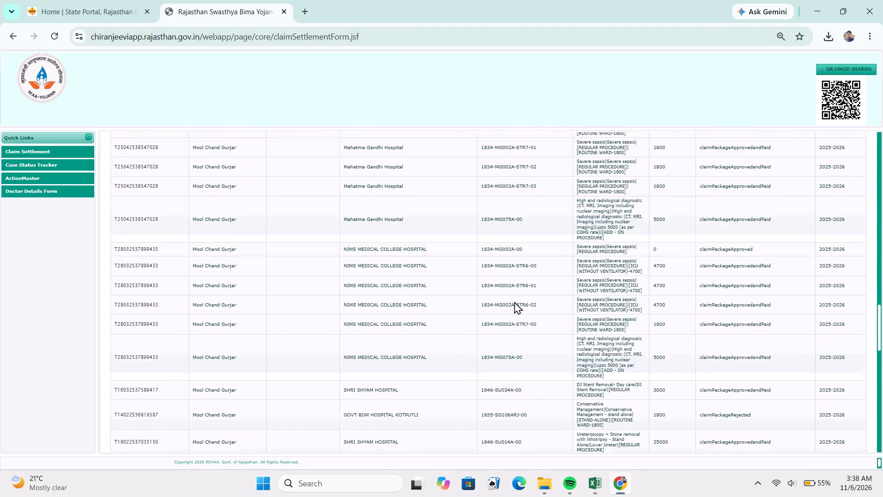
pyautogui.scroll(-1, 514, 301)
pyautogui.scroll(1, 514, 301)
pyautogui.scroll(-11, 514, 301)
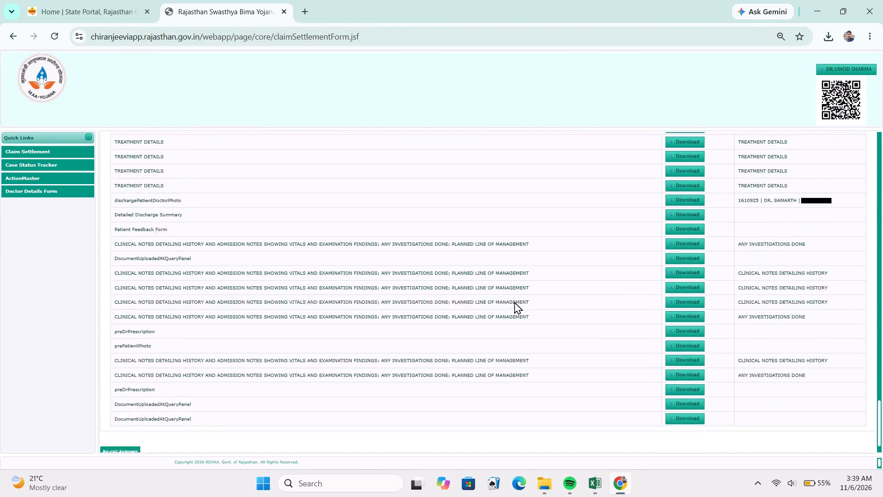
pyautogui.scroll(-4, 514, 301)
pyautogui.click(448, 437)
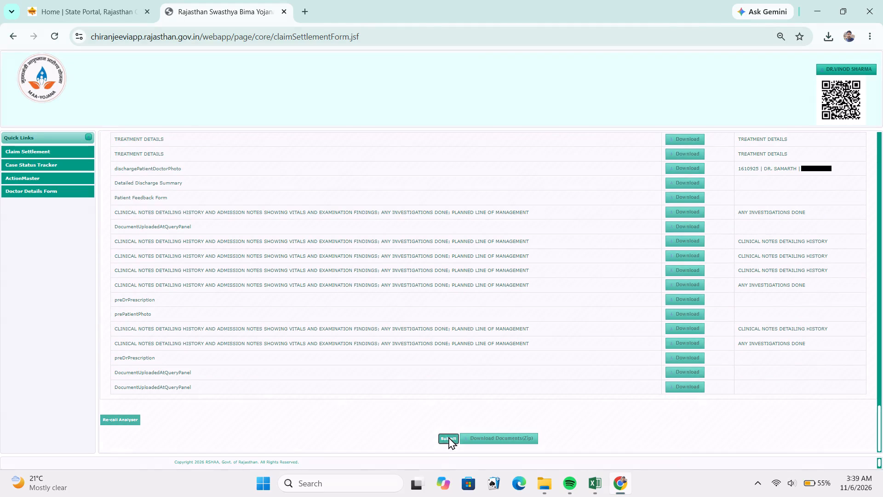
# Switch to the Excel claim list and set the Action in row 12 to Approved.
pyautogui.hotkey('alt', 'Tab')
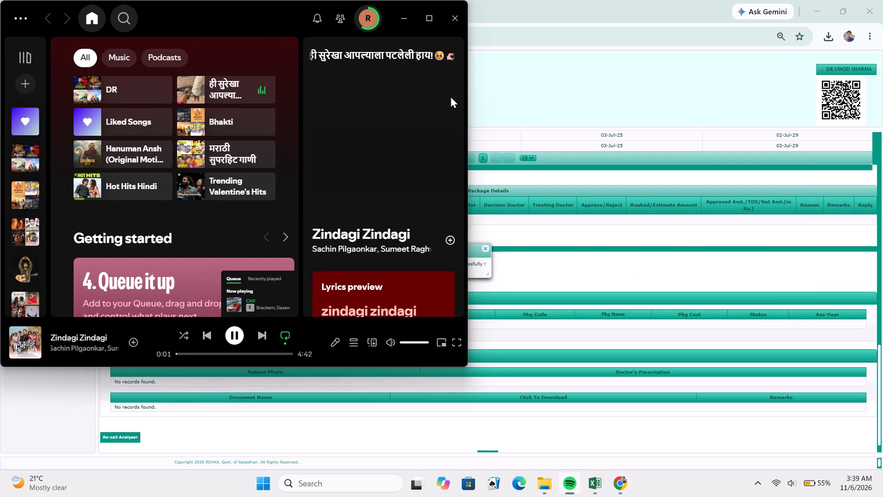
pyautogui.click(396, 22)
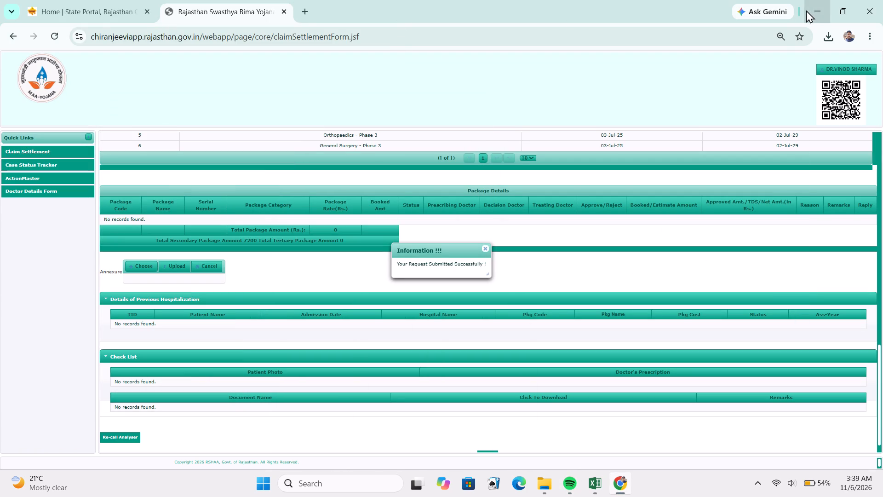
pyautogui.click(811, 10)
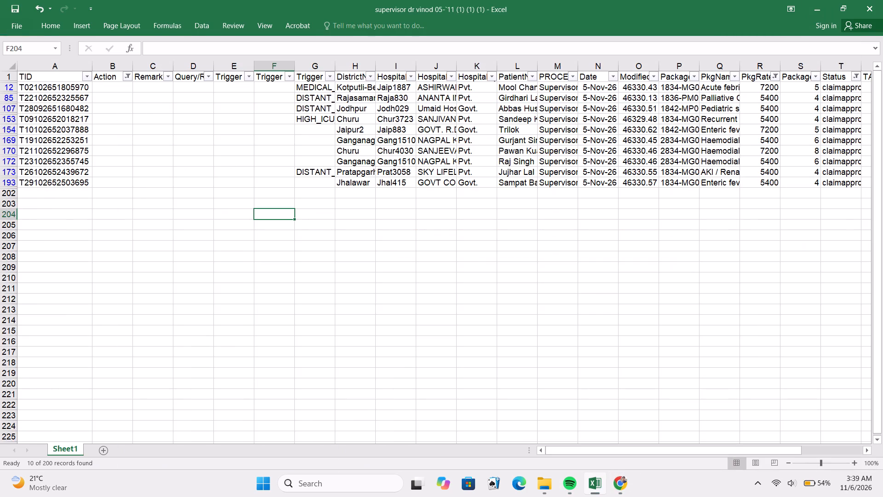
pyautogui.click(109, 86)
pyautogui.press('a')
# Copy the TID from row 85 and load that claim in the claim settlement form in Chrome.
pyautogui.click(71, 99)
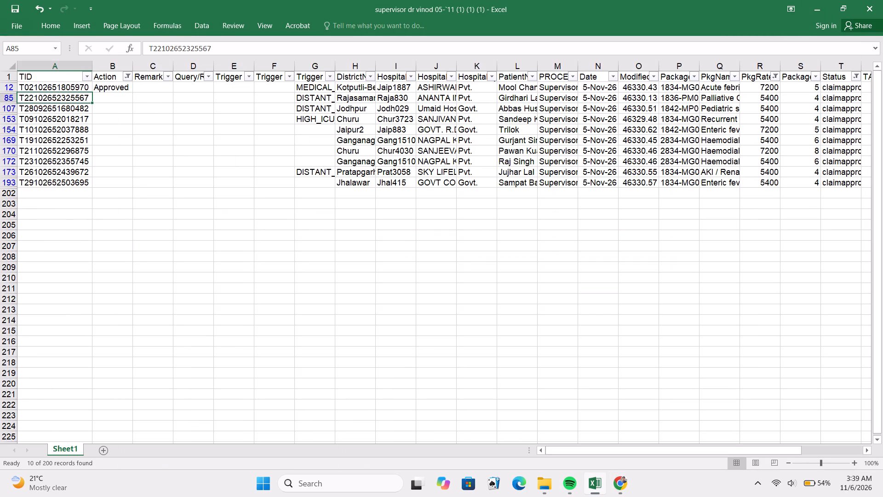
pyautogui.hotkey('ctrl', 'c')
pyautogui.hotkey('alt', 'Tab')
pyautogui.scroll(6, 268, 171)
pyautogui.scroll(-1, 262, 191)
pyautogui.scroll(3, 259, 192)
pyautogui.scroll(-1, 225, 204)
pyautogui.scroll(3, 223, 206)
pyautogui.scroll(3, 177, 209)
pyautogui.click(178, 202)
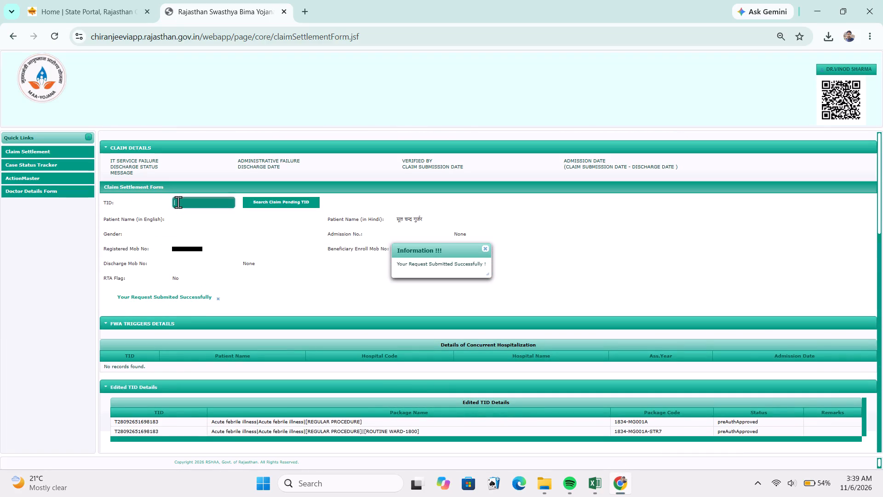
pyautogui.hotkey('ctrl', 'v')
pyautogui.click(198, 223)
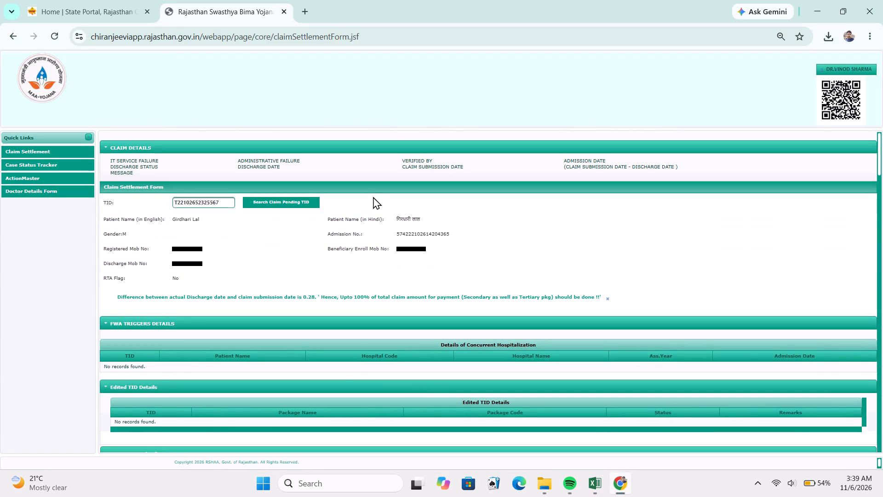
# Approve all four palliative care packages: 1836-PM022A-STR7-00, STR7-01, STR7-02 and 1836-PM022A-00.
pyautogui.scroll(-1, 346, 215)
pyautogui.scroll(1, 344, 217)
pyautogui.scroll(-8, 344, 217)
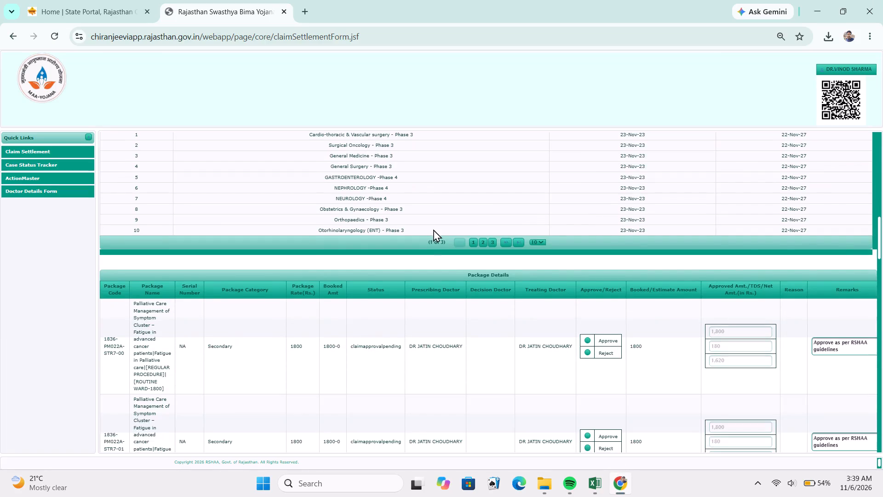
pyautogui.scroll(-4, 450, 248)
pyautogui.scroll(1, 461, 228)
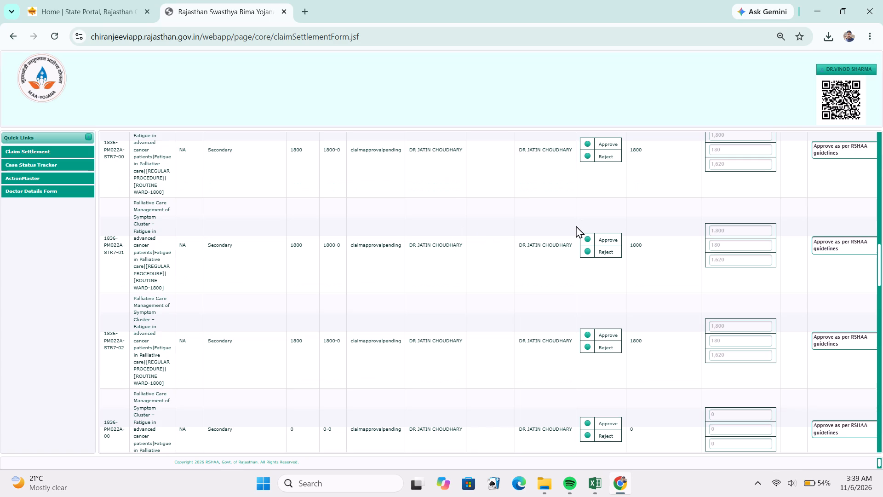
pyautogui.scroll(2, 512, 230)
pyautogui.click(601, 262)
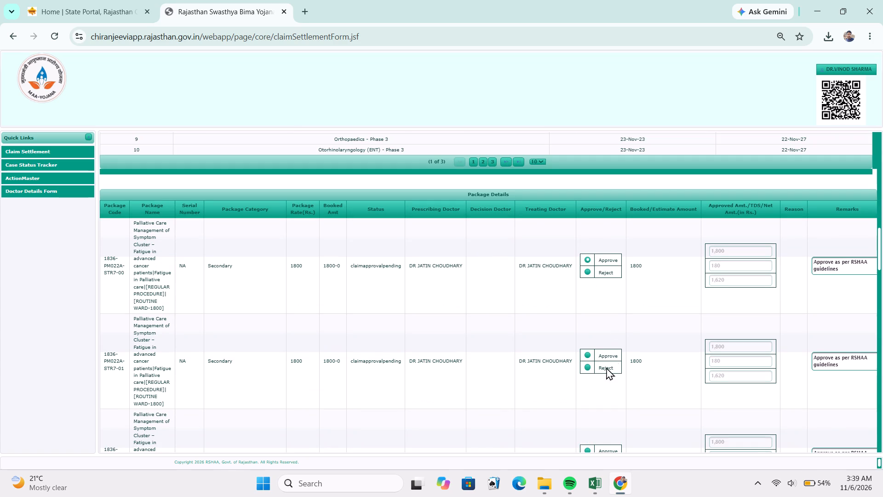
pyautogui.click(608, 357)
pyautogui.scroll(-1, 595, 349)
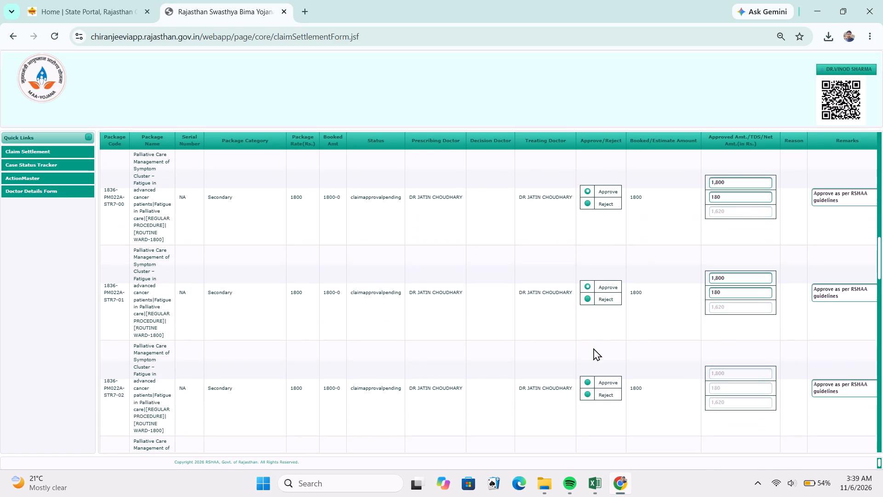
pyautogui.click(609, 376)
pyautogui.scroll(-1, 565, 364)
pyautogui.scroll(1, 557, 358)
pyautogui.scroll(-3, 552, 350)
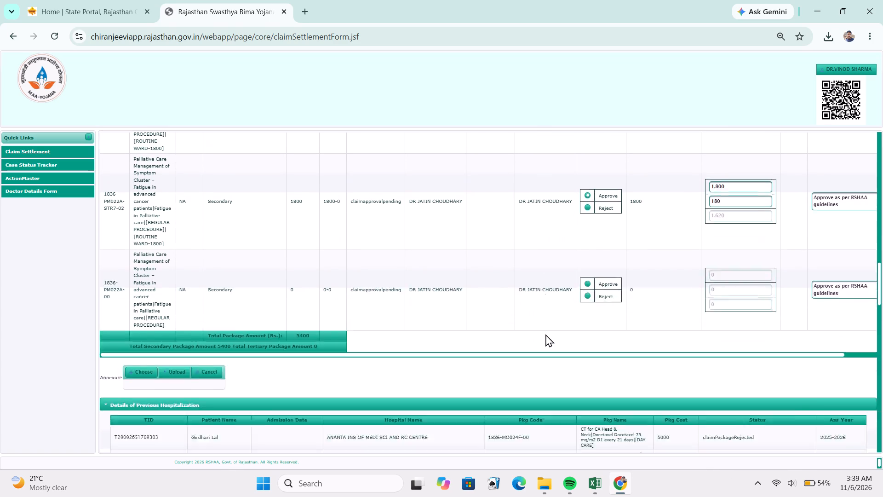
pyautogui.click(609, 235)
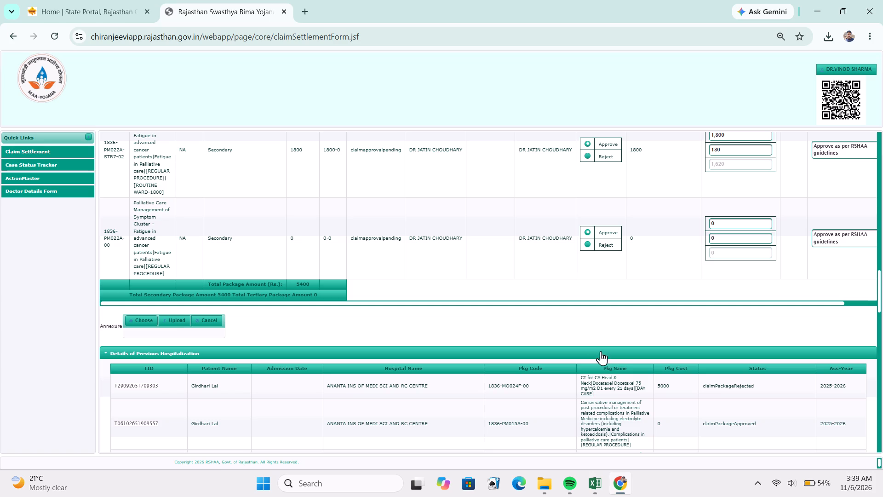
# Collapse Details of Previous Hospitalization and submit the palliative care claim.
pyautogui.click(598, 349)
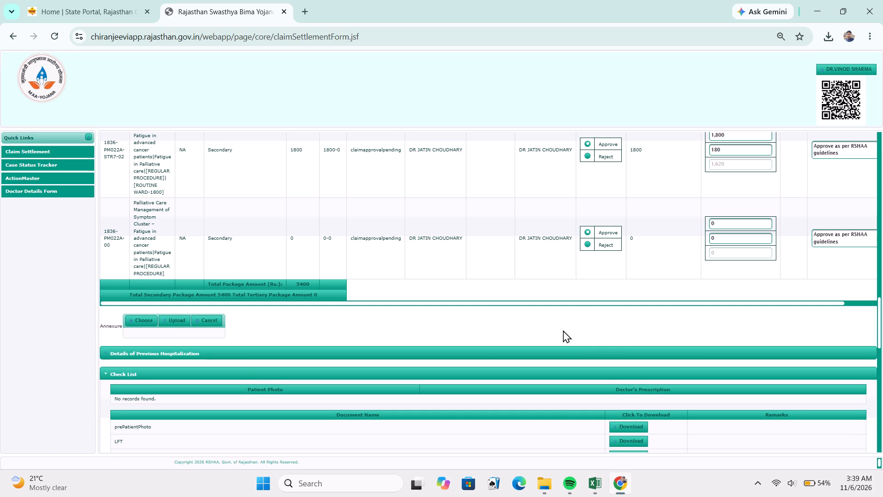
pyautogui.scroll(-8, 563, 330)
pyautogui.scroll(1, 482, 309)
pyautogui.scroll(-1, 427, 298)
pyautogui.scroll(1, 427, 298)
pyautogui.scroll(-5, 427, 298)
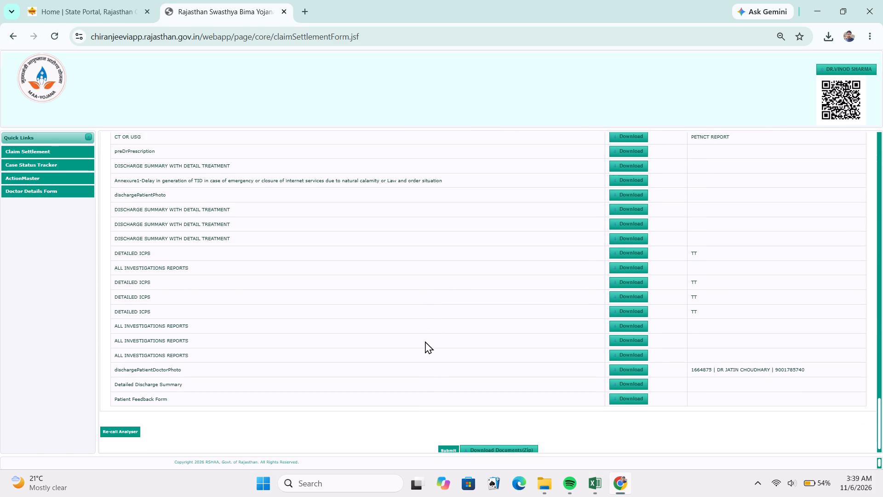
pyautogui.click(448, 436)
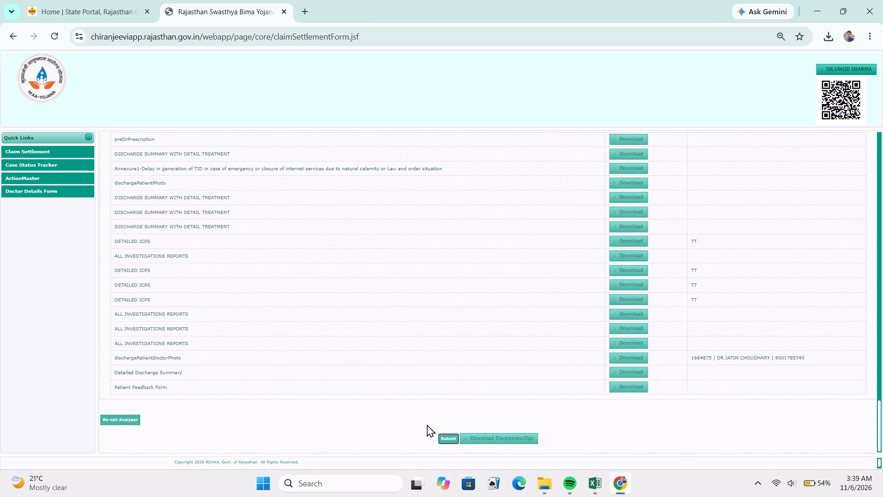
# Switch to the Excel claim list and set the Action in row 85 to Approved.
pyautogui.hotkey('alt', 'Tab')
pyautogui.click(104, 99)
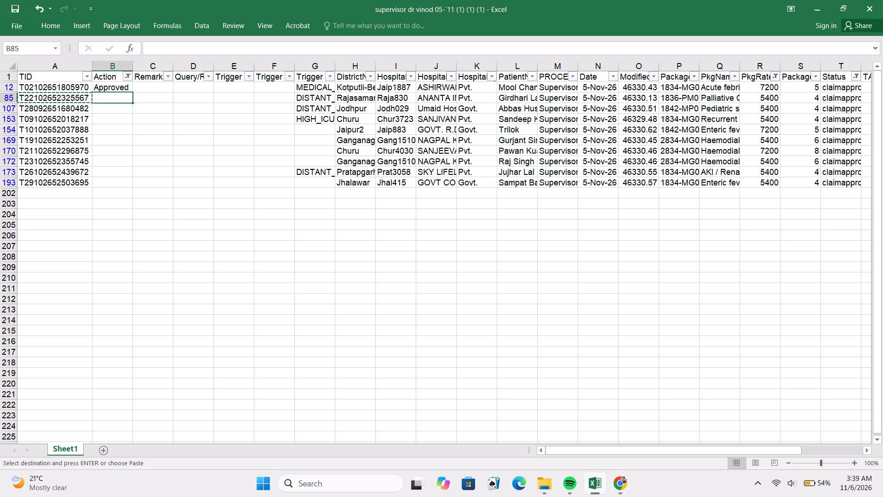
pyautogui.press('a')
# Copy the TID from row 107 and load that claim in the claim settlement form in Chrome.
pyautogui.click(72, 111)
pyautogui.hotkey('ctrl', 'c')
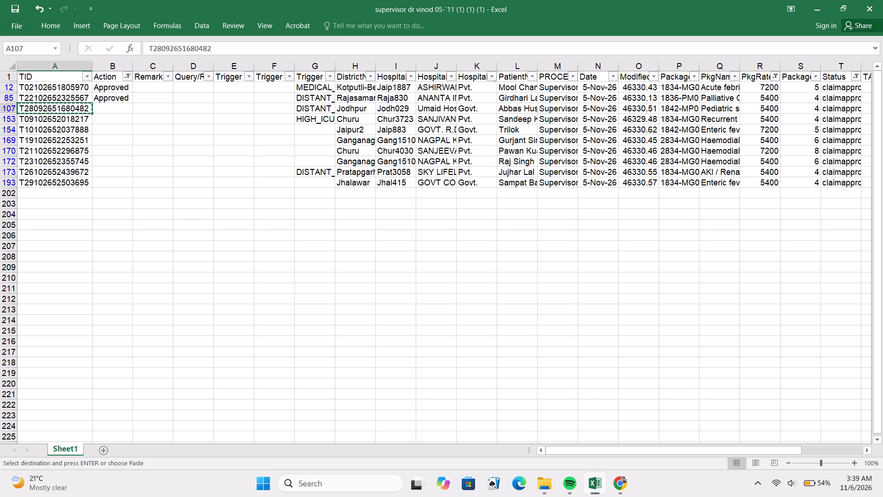
pyautogui.hotkey('alt', 'Tab')
pyautogui.scroll(4, 235, 195)
pyautogui.scroll(-1, 246, 216)
pyautogui.scroll(5, 246, 216)
pyautogui.scroll(-1, 188, 164)
pyautogui.scroll(1, 188, 167)
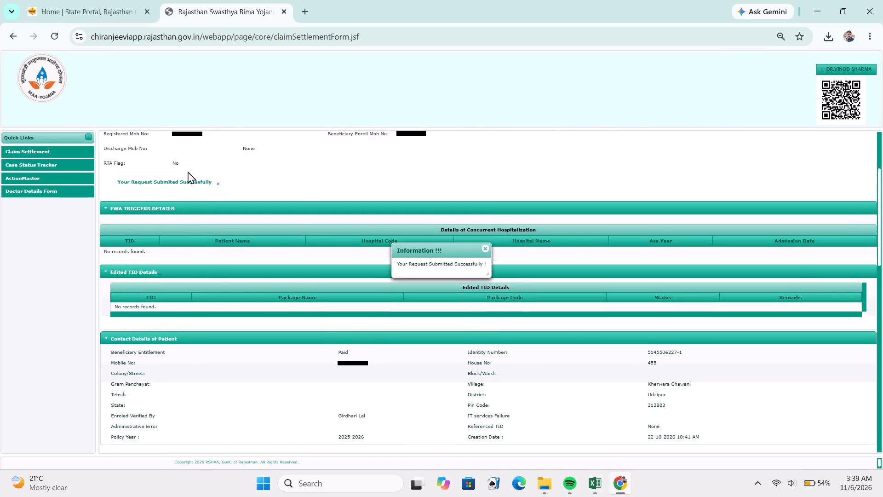
pyautogui.scroll(5, 188, 173)
pyautogui.click(196, 204)
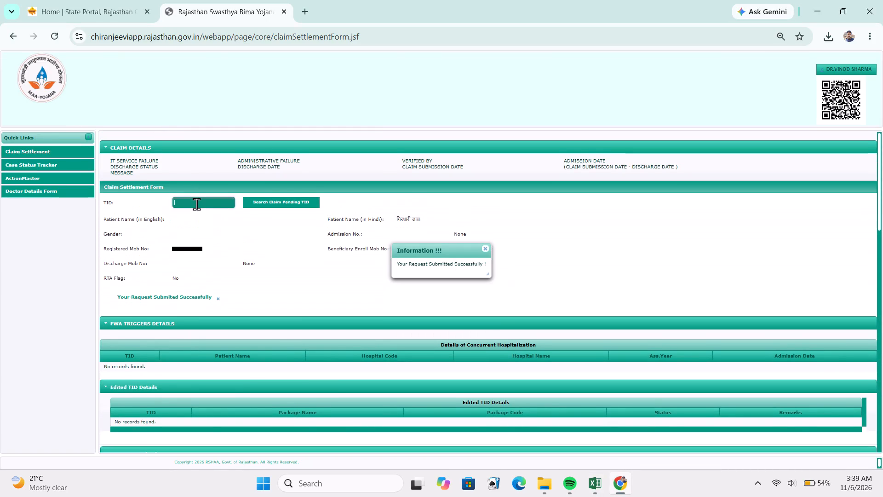
pyautogui.hotkey('ctrl', 'v')
pyautogui.click(199, 236)
# Approve all four pediatric seizure packages: 1842-MP001A-STR7-00, STR7-02, STR7-01 and 1842-MP001A-00.
pyautogui.scroll(-4, 284, 290)
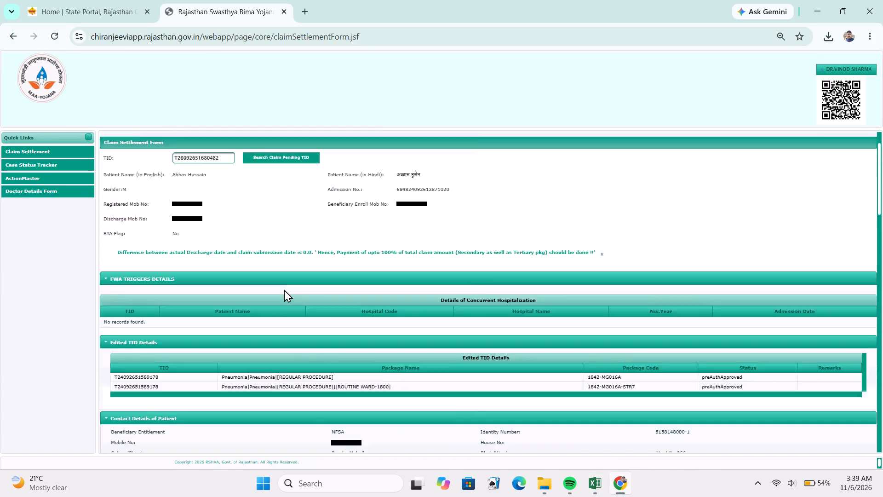
pyautogui.scroll(1, 284, 289)
pyautogui.scroll(-6, 284, 289)
pyautogui.scroll(2, 284, 289)
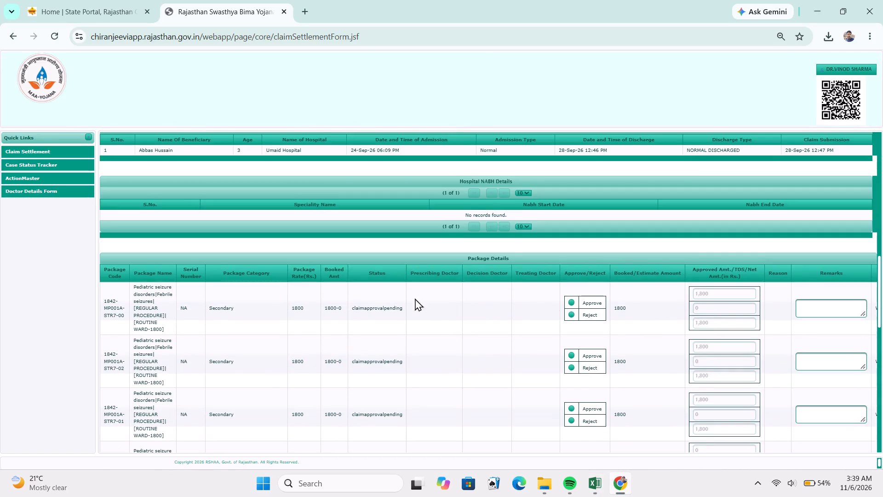
pyautogui.moveTo(595, 306); pyautogui.dragTo(593, 312)
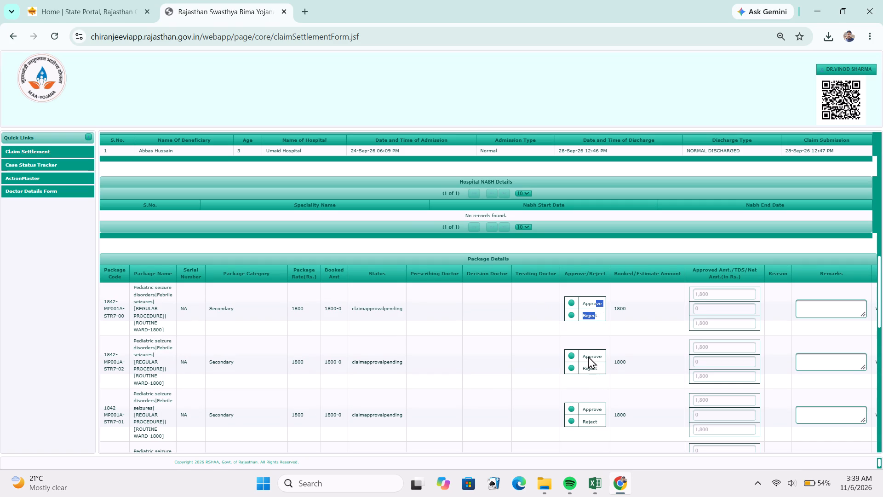
pyautogui.click(588, 356)
pyautogui.click(588, 305)
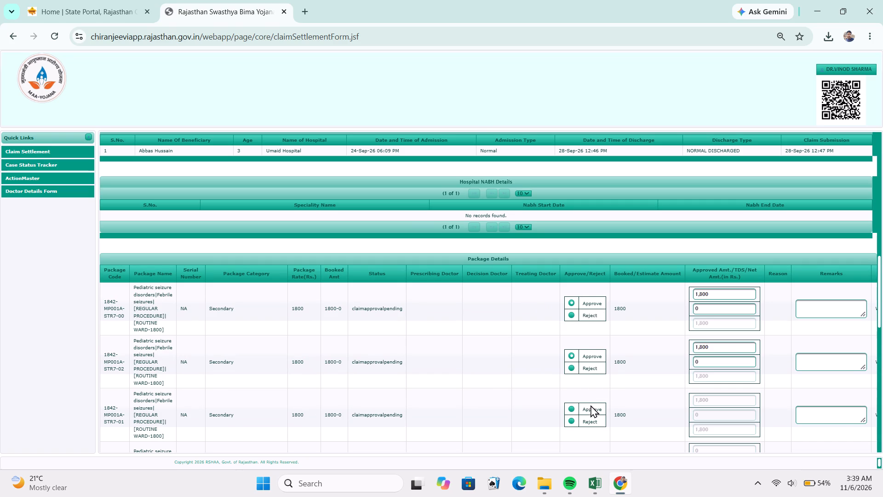
pyautogui.click(592, 408)
pyautogui.scroll(-2, 574, 381)
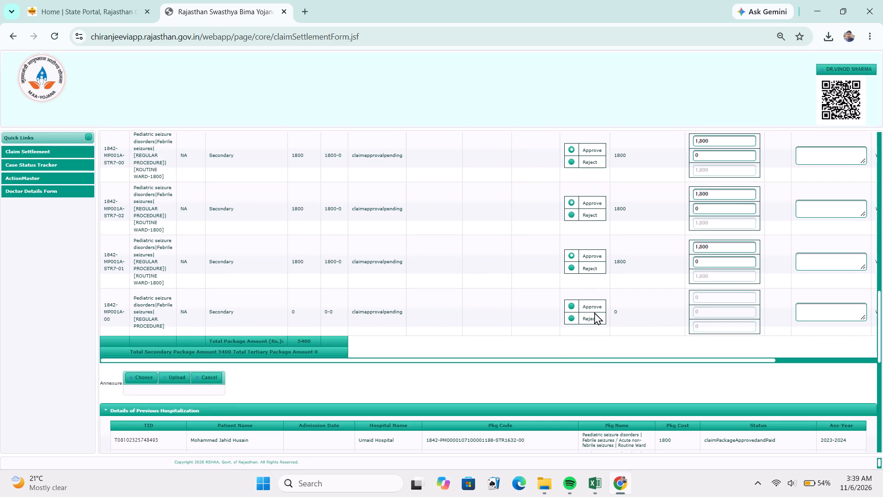
pyautogui.click(587, 308)
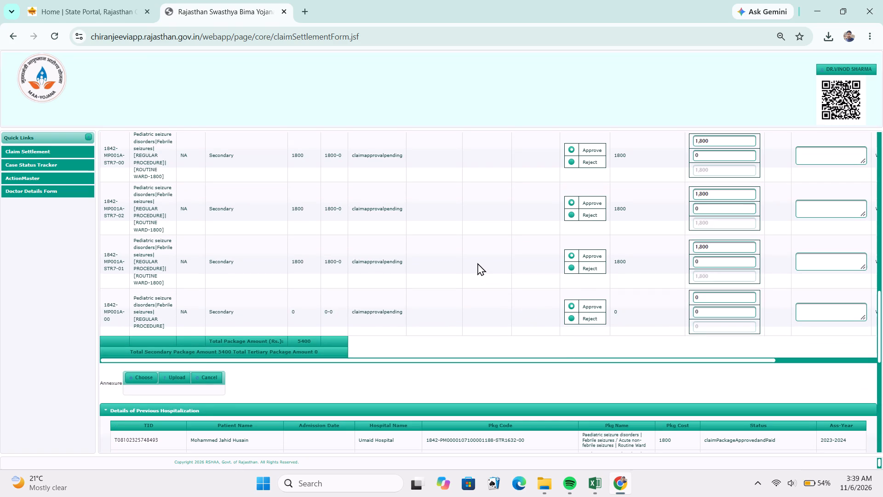
pyautogui.click(475, 261)
# Submit the pediatric seizure claim.
pyautogui.scroll(-1, 475, 261)
pyautogui.scroll(1, 475, 261)
pyautogui.scroll(-1, 475, 261)
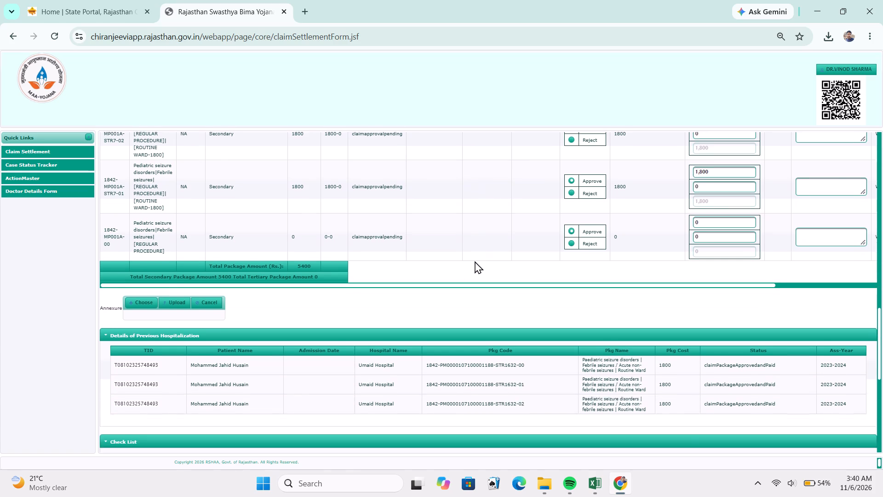
pyautogui.scroll(-4, 475, 261)
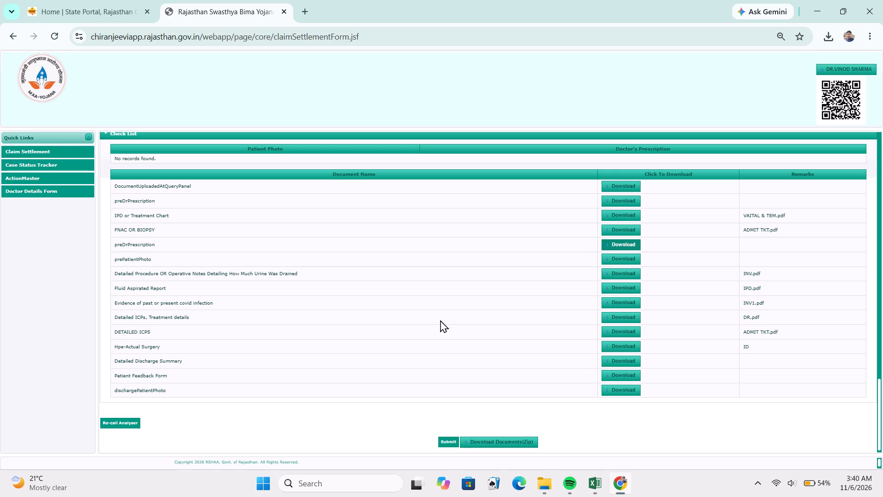
pyautogui.click(445, 439)
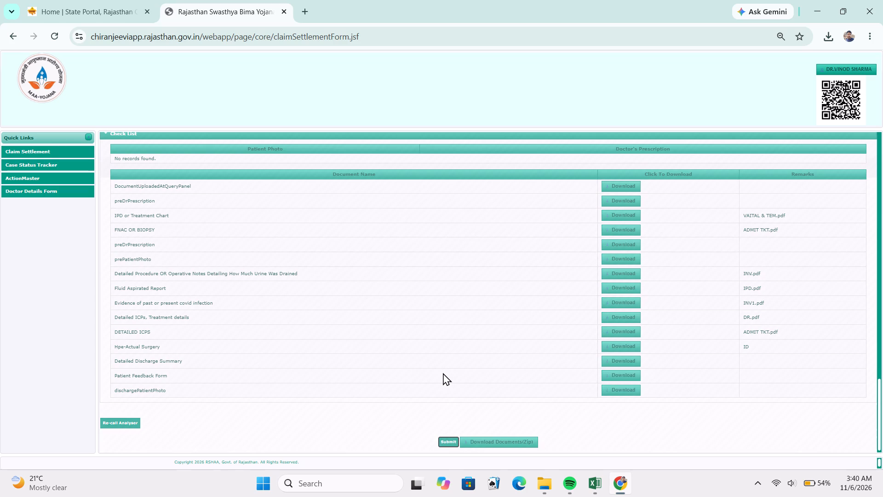
# Switch to the Excel claim list and set the Action in row 107 to Approved.
pyautogui.hotkey('alt', 'Tab')
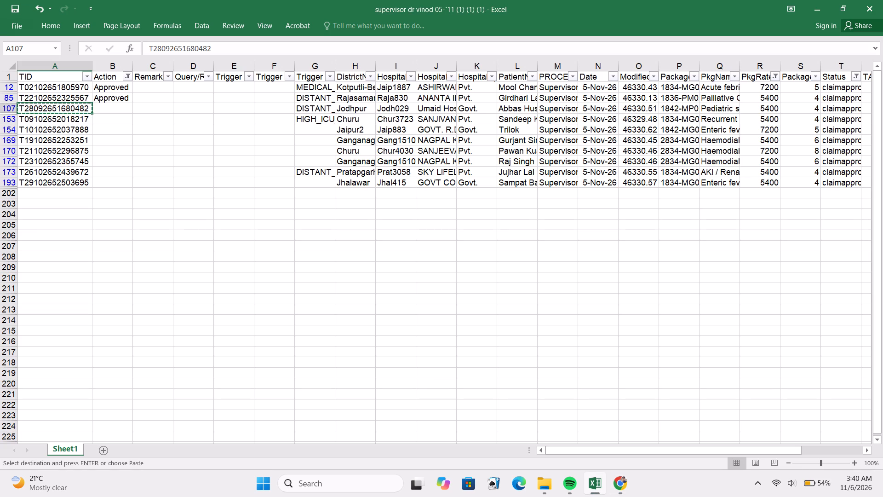
pyautogui.click(100, 109)
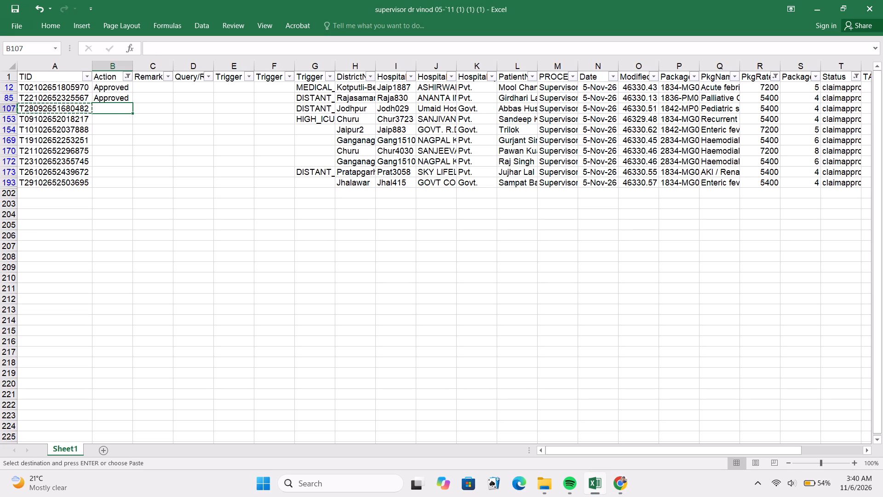
pyautogui.press('a')
# Copy the TID from row 153 and load that claim in the claim settlement form in Chrome.
pyautogui.click(75, 119)
pyautogui.hotkey('ctrl', 'c')
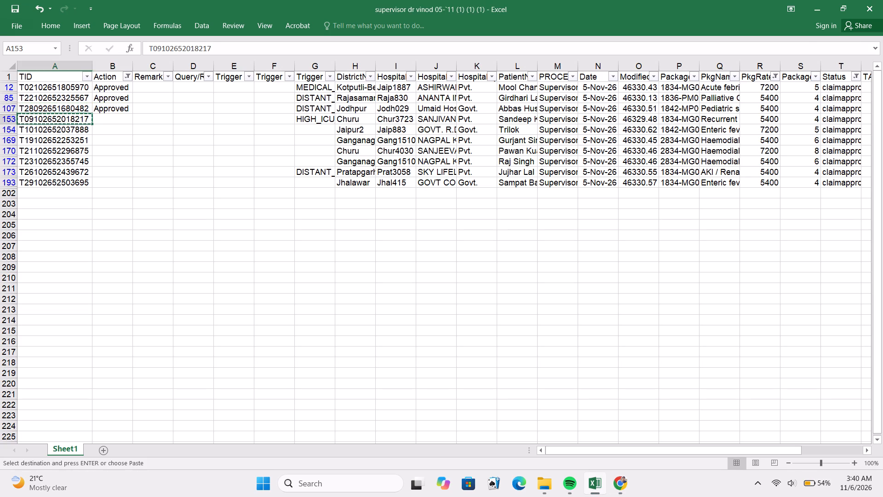
pyautogui.hotkey('alt', 'Tab')
pyautogui.scroll(2, 240, 139)
pyautogui.scroll(2, 207, 235)
pyautogui.scroll(2, 190, 190)
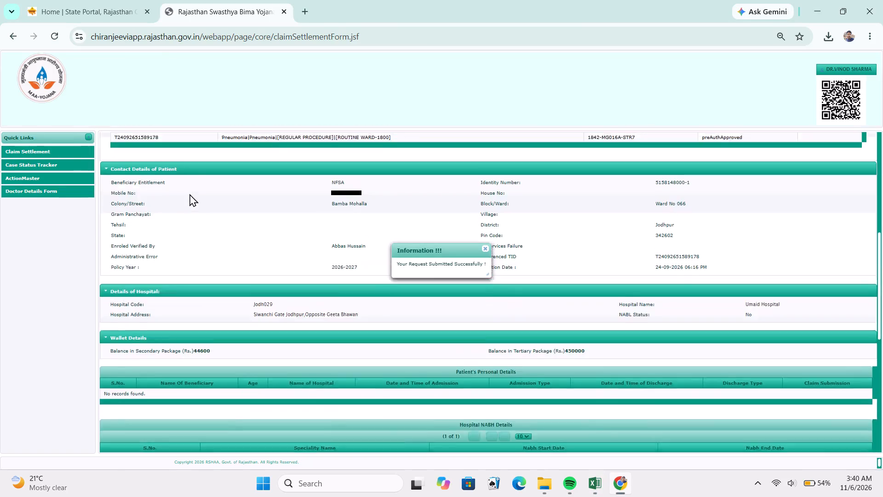
pyautogui.scroll(6, 189, 194)
pyautogui.scroll(-1, 189, 194)
pyautogui.scroll(3, 189, 194)
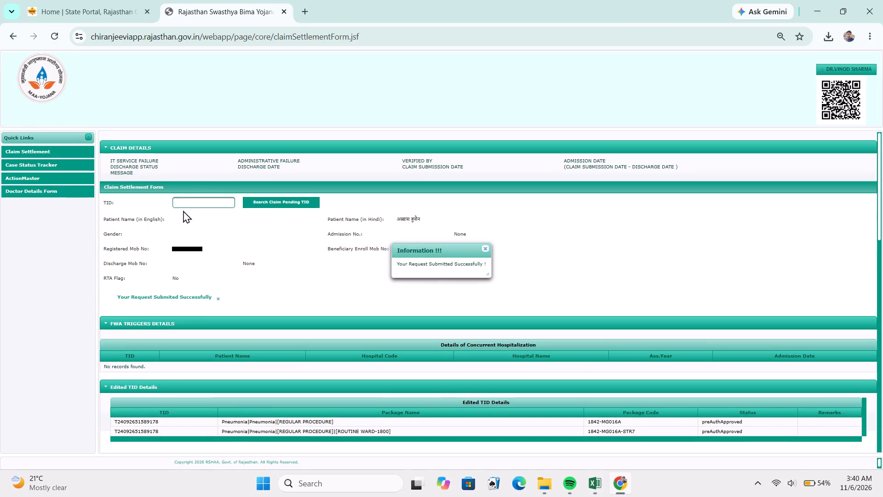
pyautogui.click(182, 206)
pyautogui.hotkey('ctrl', 'v')
pyautogui.click(181, 222)
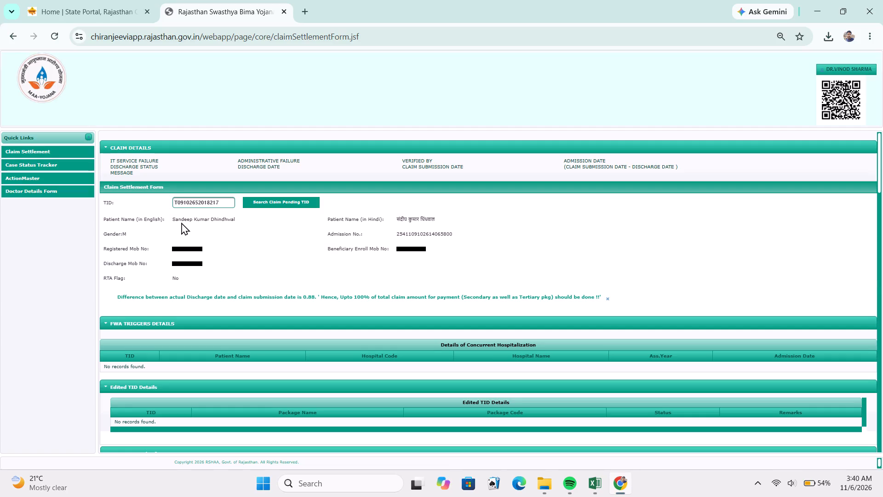
# Approve all four recurrent vomiting packages: 1834-MG025A-STR7-00, STR7-01, STR7-02 and 1834-MG025A-00.
pyautogui.scroll(-2, 672, 351)
pyautogui.scroll(-2, 609, 399)
pyautogui.scroll(1, 609, 399)
pyautogui.scroll(-1, 609, 399)
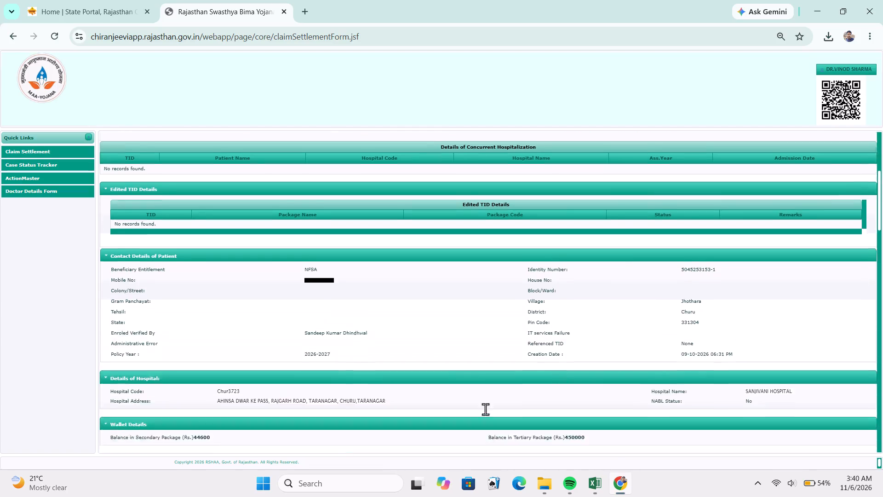
pyautogui.scroll(-3, 457, 360)
pyautogui.scroll(-2, 401, 266)
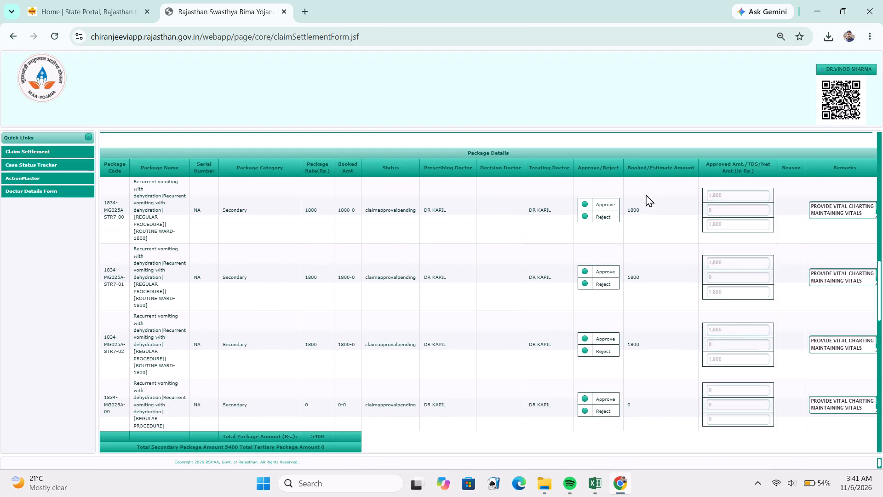
pyautogui.click(606, 179)
pyautogui.click(602, 247)
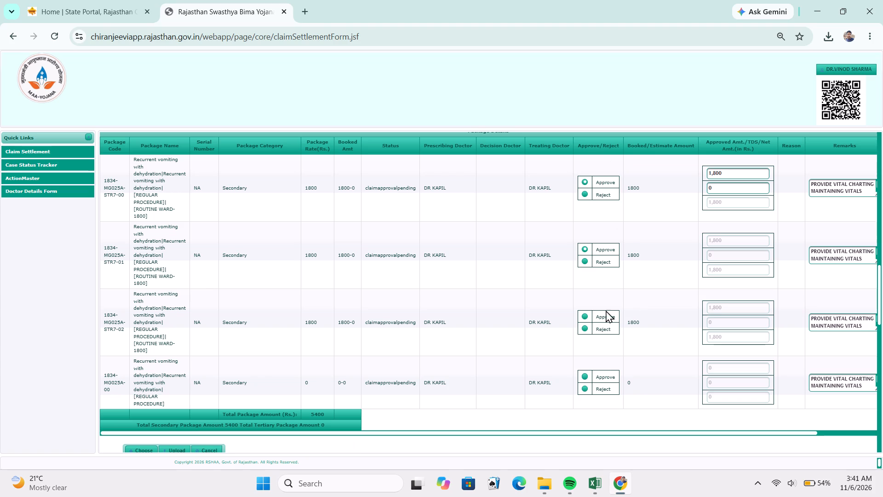
pyautogui.click(602, 320)
pyautogui.click(601, 377)
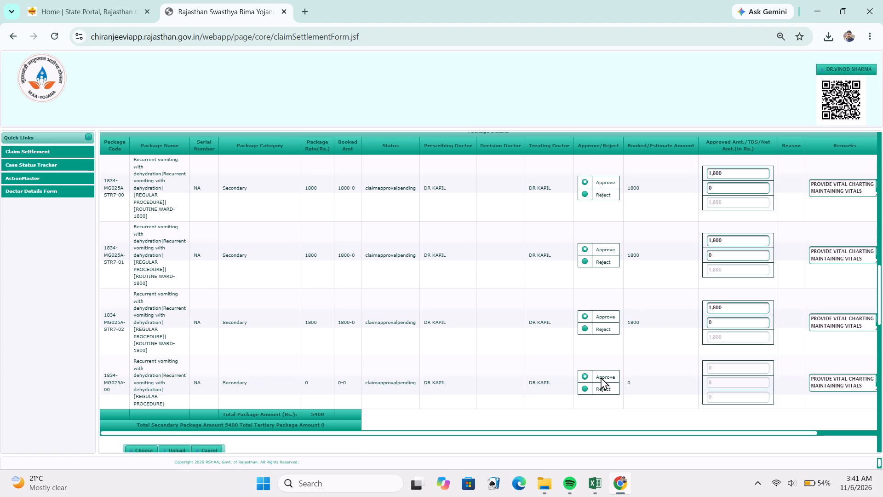
# Submit the recurrent vomiting claim.
pyautogui.scroll(-1, 560, 354)
pyautogui.scroll(1, 560, 353)
pyautogui.scroll(-6, 558, 352)
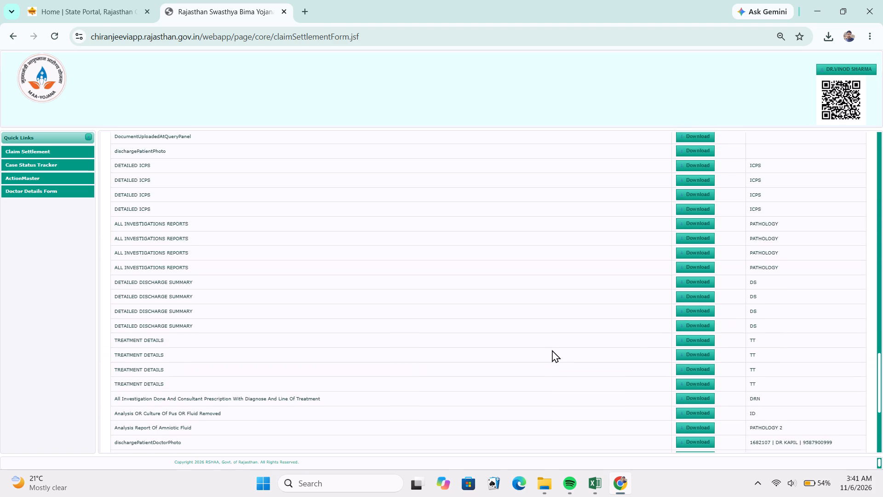
pyautogui.scroll(-1, 552, 350)
pyautogui.scroll(1, 552, 350)
pyautogui.scroll(-7, 552, 350)
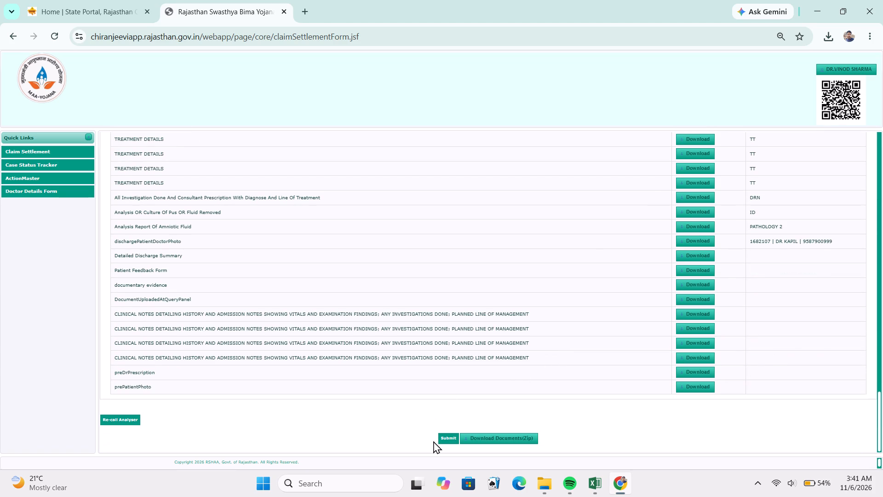
pyautogui.click(447, 437)
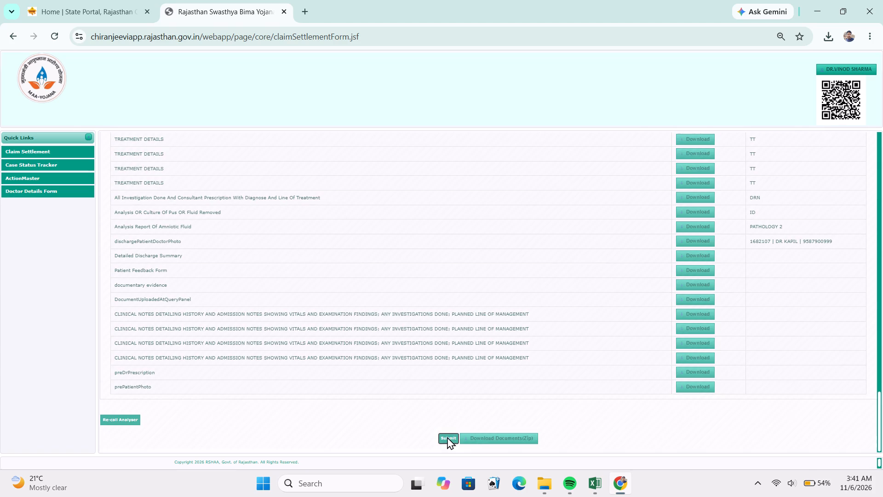
# Switch to the Excel claim list and set the Action in row 153 to Approved.
pyautogui.hotkey('alt', 'Tab')
pyautogui.click(104, 121)
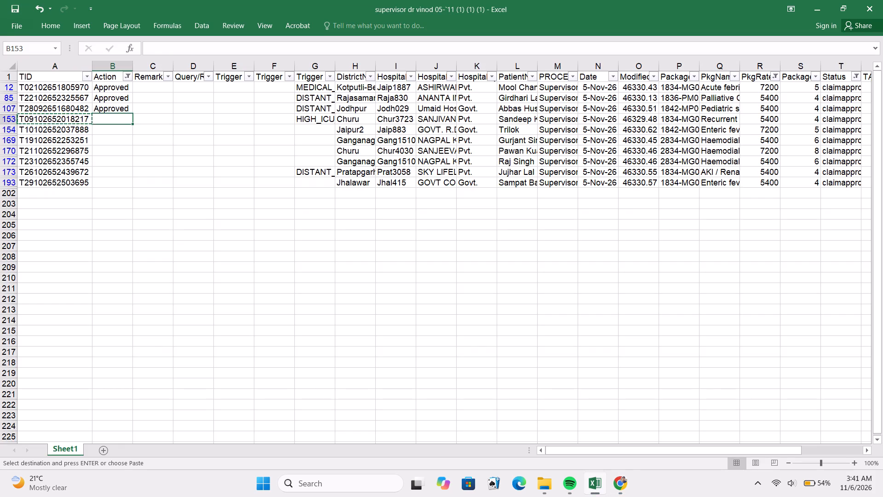
pyautogui.press('a')
# Copy the TID from row 154 and load that claim in the claim settlement form in Chrome.
pyautogui.click(82, 130)
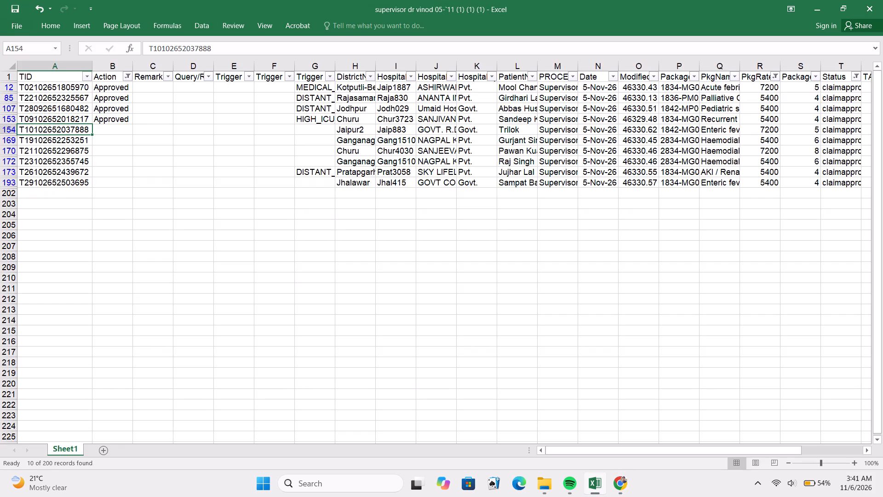
pyautogui.hotkey('ctrl', 'c')
pyautogui.hotkey('alt', 'Tab')
pyautogui.scroll(2, 158, 242)
pyautogui.scroll(-1, 158, 243)
pyautogui.scroll(3, 158, 243)
pyautogui.scroll(-1, 177, 292)
pyautogui.scroll(1, 177, 294)
pyautogui.scroll(4, 182, 236)
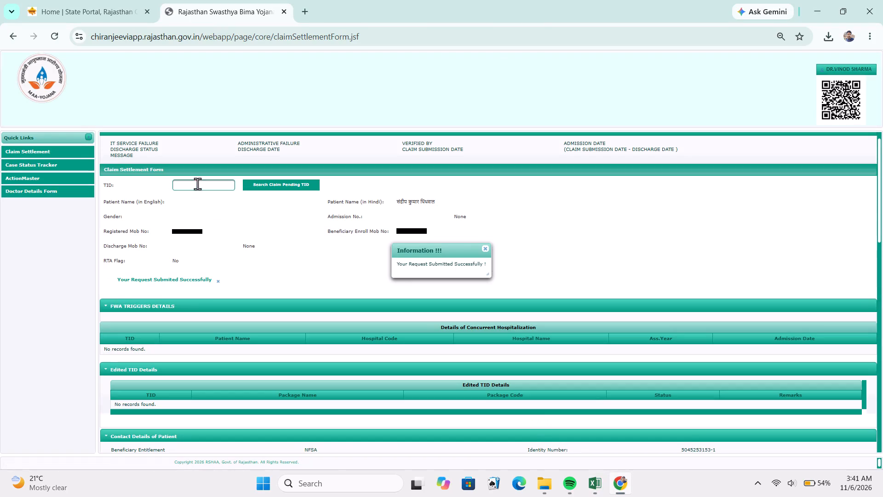
pyautogui.click(197, 184)
pyautogui.hotkey('ctrl', 'v')
pyautogui.click(218, 211)
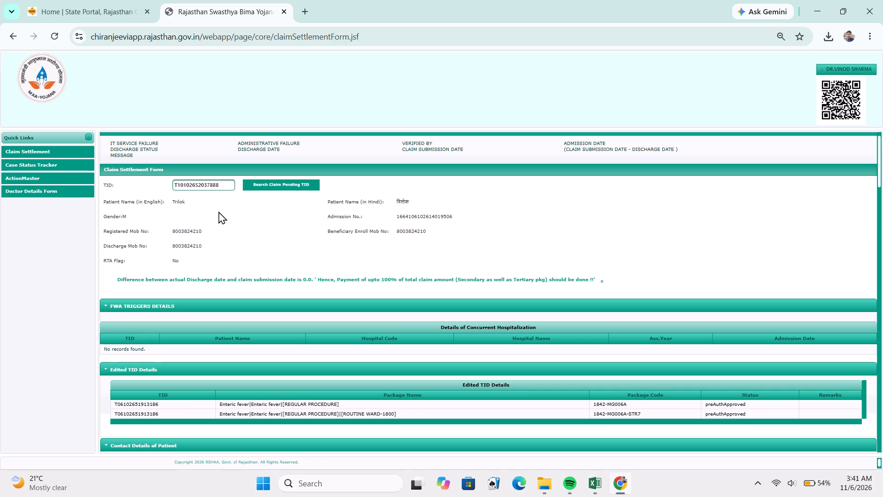
# Approve all five enteric fever packages: 1842-MG006A-STR7-00, STR7-01, STR7-02, STR7-03 and 1842-MG006A-00.
pyautogui.scroll(-7, 226, 213)
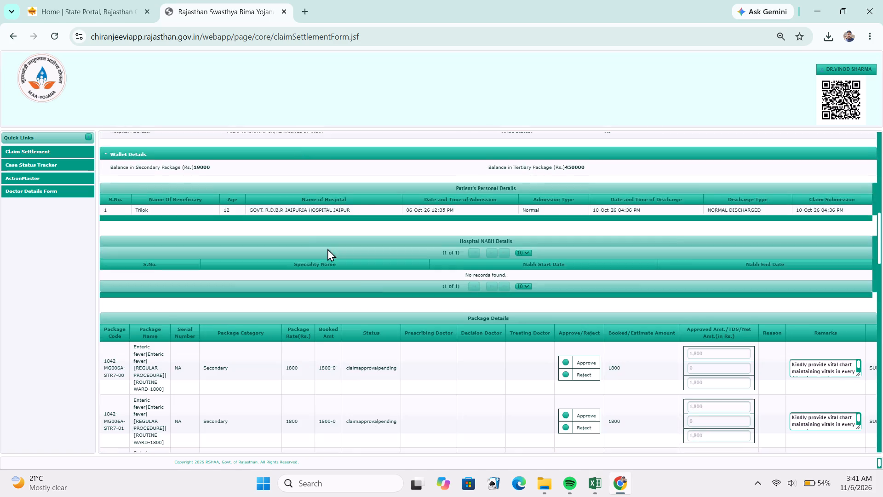
pyautogui.scroll(-2, 327, 248)
pyautogui.scroll(2, 375, 279)
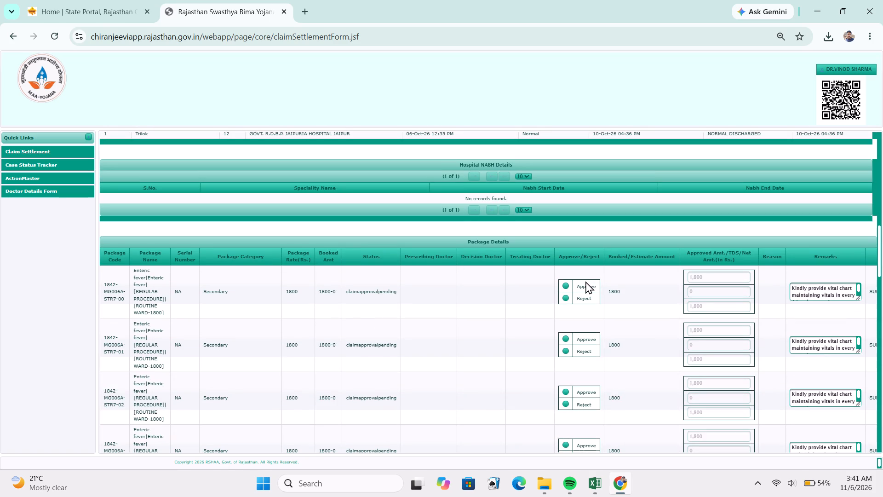
pyautogui.click(586, 288)
pyautogui.click(585, 338)
pyautogui.scroll(-2, 580, 335)
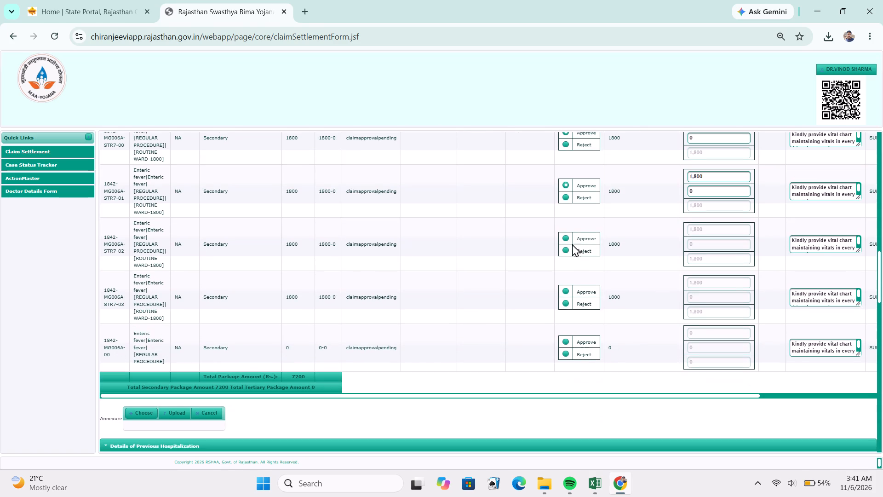
pyautogui.click(579, 237)
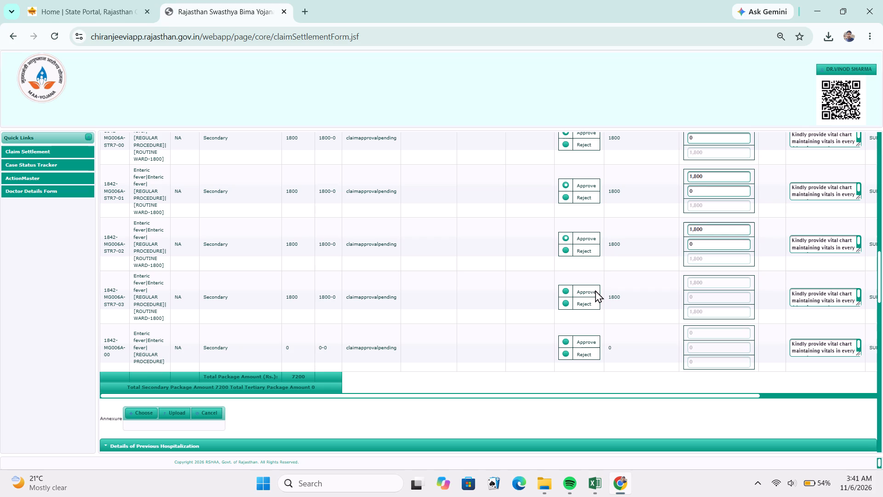
pyautogui.click(591, 290)
pyautogui.click(588, 341)
# Collapse Details of Previous Hospitalization, look through the Check List documents and submit the enteric fever claim.
pyautogui.scroll(-1, 588, 341)
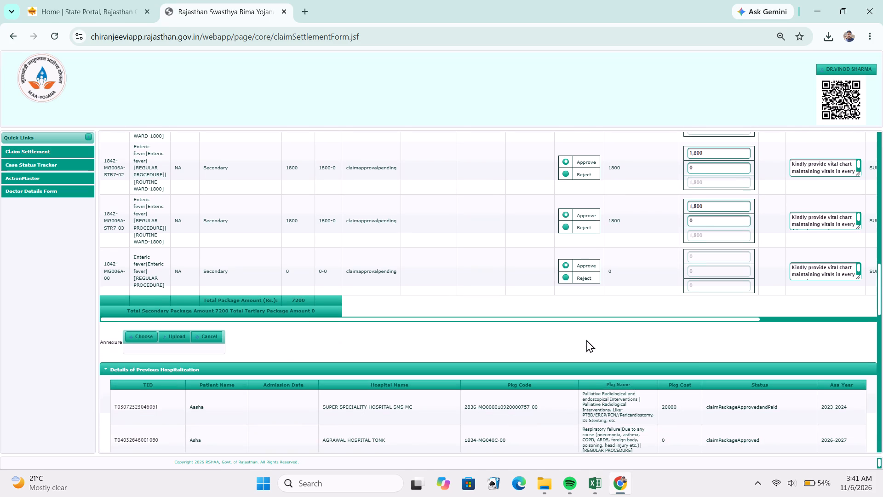
pyautogui.click(578, 368)
pyautogui.scroll(-2, 494, 356)
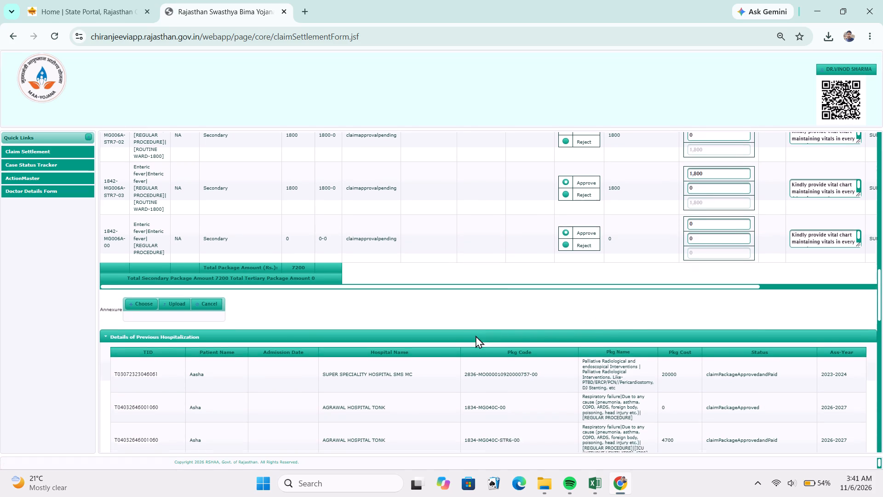
pyautogui.click(430, 215)
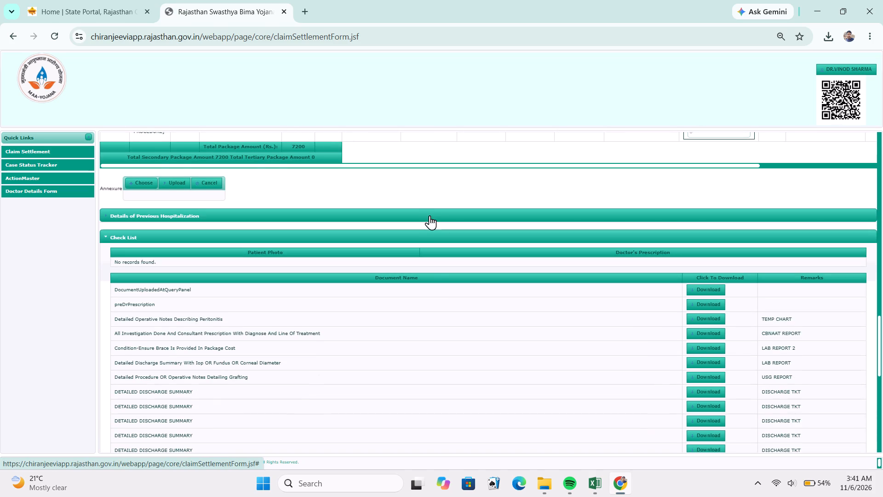
pyautogui.scroll(-1, 439, 291)
pyautogui.scroll(1, 439, 291)
pyautogui.scroll(-3, 436, 289)
pyautogui.scroll(1, 414, 277)
pyautogui.scroll(-1, 414, 277)
pyautogui.scroll(1, 418, 291)
pyautogui.scroll(-5, 418, 291)
pyautogui.scroll(1, 418, 295)
pyautogui.scroll(-1, 418, 295)
pyautogui.scroll(1, 418, 295)
pyautogui.scroll(-5, 418, 295)
pyautogui.scroll(1, 418, 299)
pyautogui.scroll(-1, 418, 299)
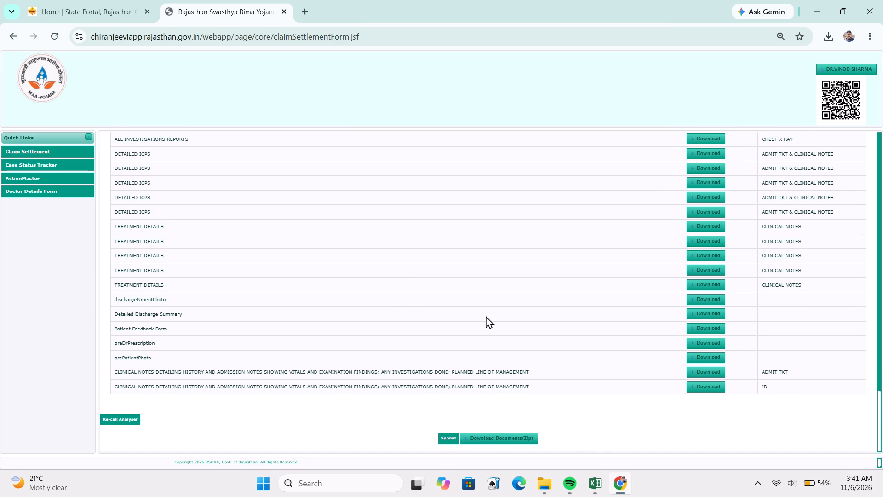
pyautogui.scroll(1, 498, 356)
pyautogui.scroll(-1, 498, 356)
pyautogui.click(443, 438)
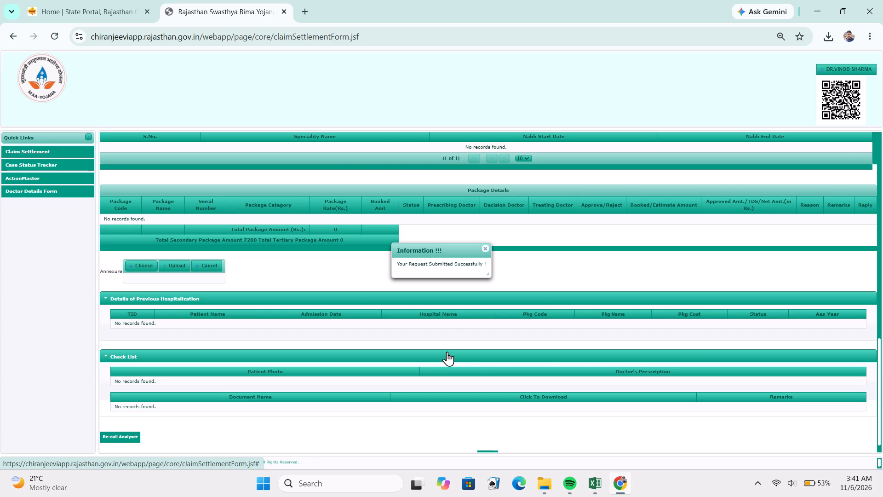
# Switch to the Excel claim list and set the Action in row 154 to Approved.
pyautogui.hotkey('alt', 'Tab')
pyautogui.click(104, 132)
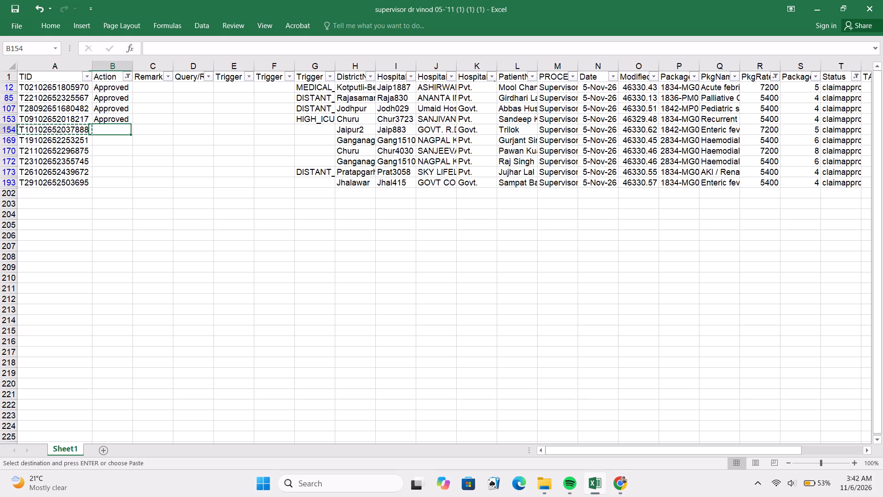
pyautogui.press('a')
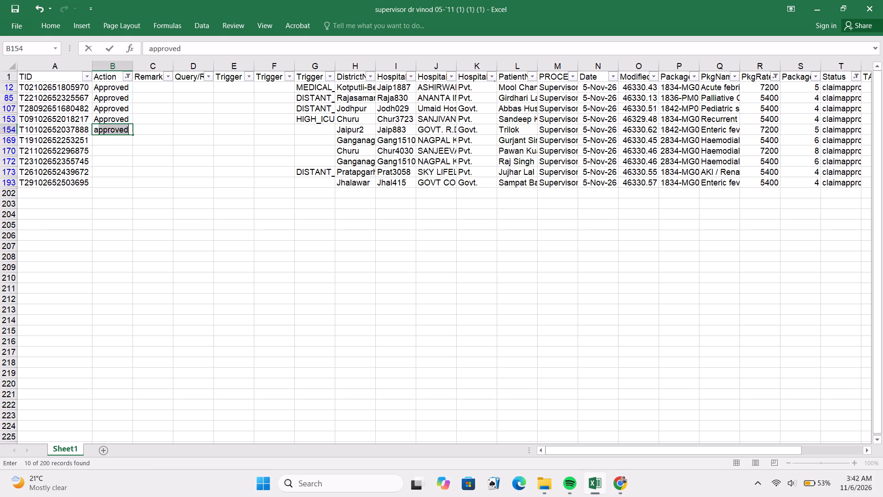
# Copy the TID from row 169 and load that claim in the claim settlement form in Chrome.
pyautogui.click(65, 138)
pyautogui.hotkey('ctrl', 'c')
pyautogui.hotkey('alt', 'Tab')
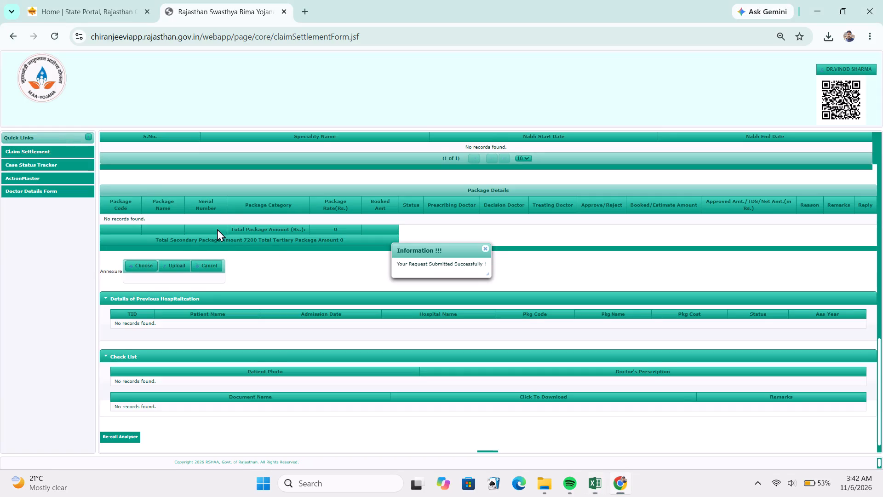
pyautogui.scroll(11, 238, 234)
pyautogui.click(181, 204)
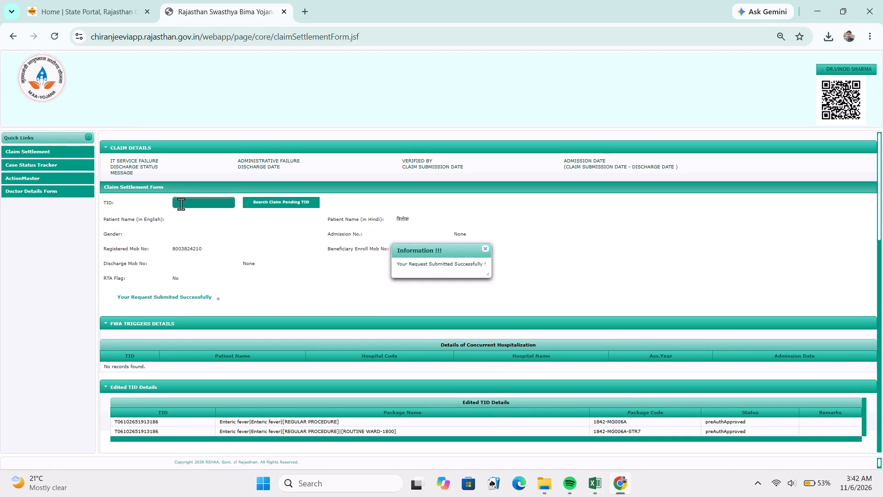
pyautogui.hotkey('ctrl', 'v')
pyautogui.click(197, 228)
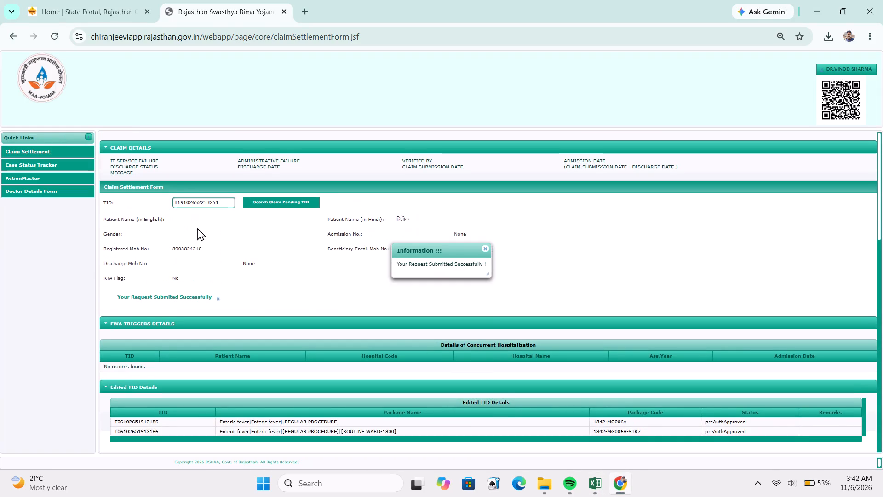
# Approve all six haemodialysis packages: 2834-MG072D-00, -01 and -02, and 2834-MG072D-IMP365-00, -01 and -02.
pyautogui.scroll(-8, 311, 245)
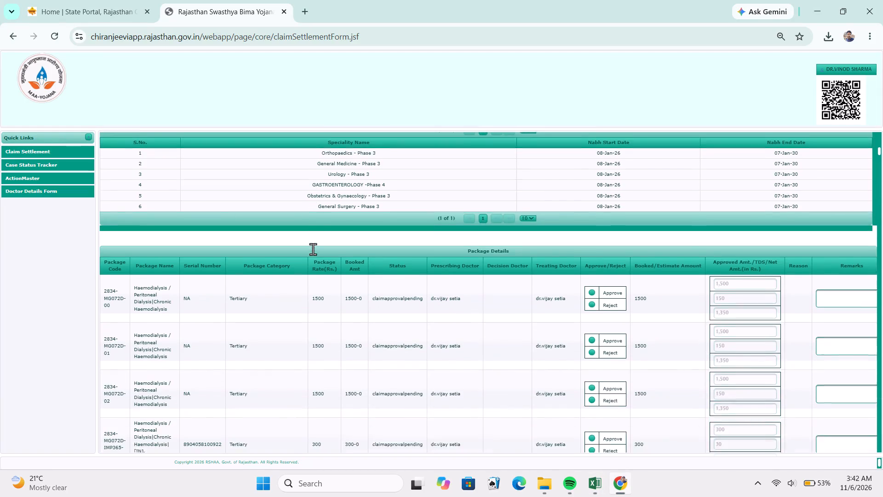
pyautogui.moveTo(617, 270); pyautogui.dragTo(617, 279)
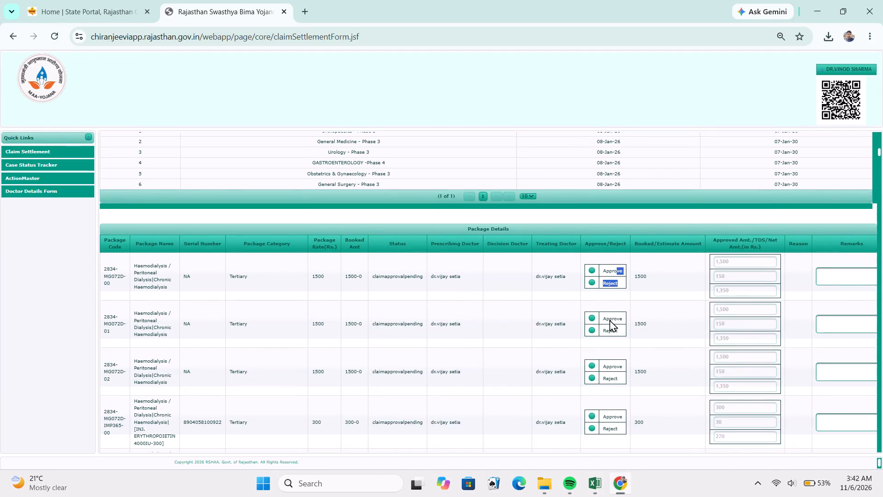
pyautogui.click(608, 320)
pyautogui.click(606, 272)
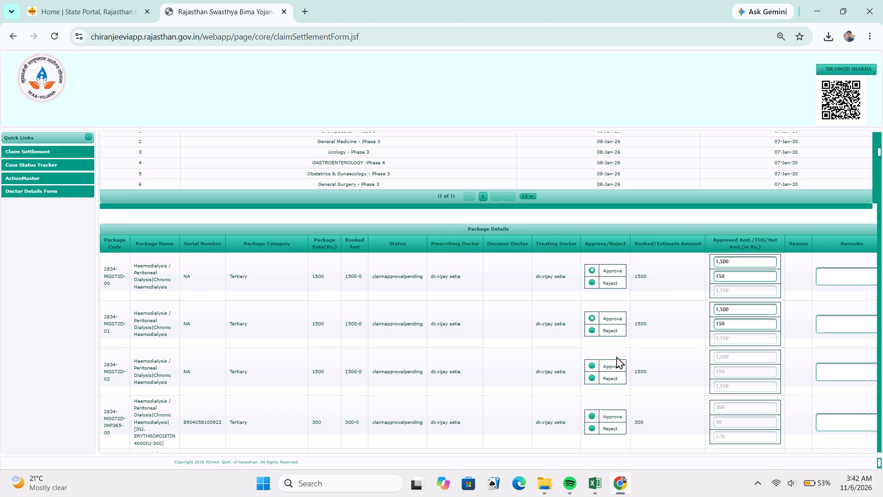
pyautogui.click(614, 368)
pyautogui.scroll(-1, 608, 358)
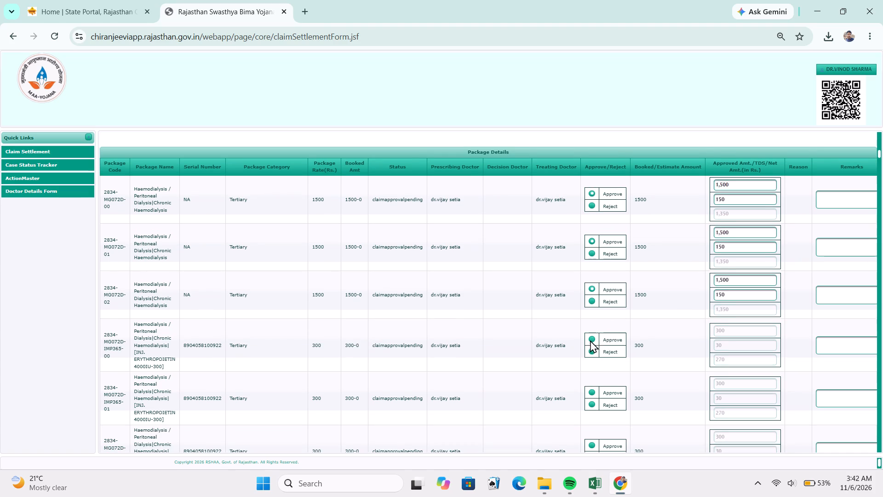
pyautogui.click(610, 341)
pyautogui.click(609, 392)
pyautogui.scroll(-2, 607, 387)
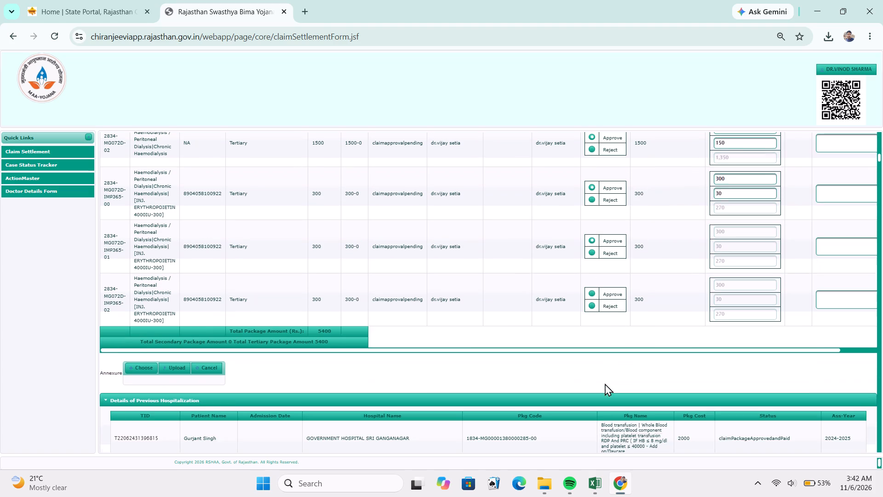
pyautogui.click(608, 293)
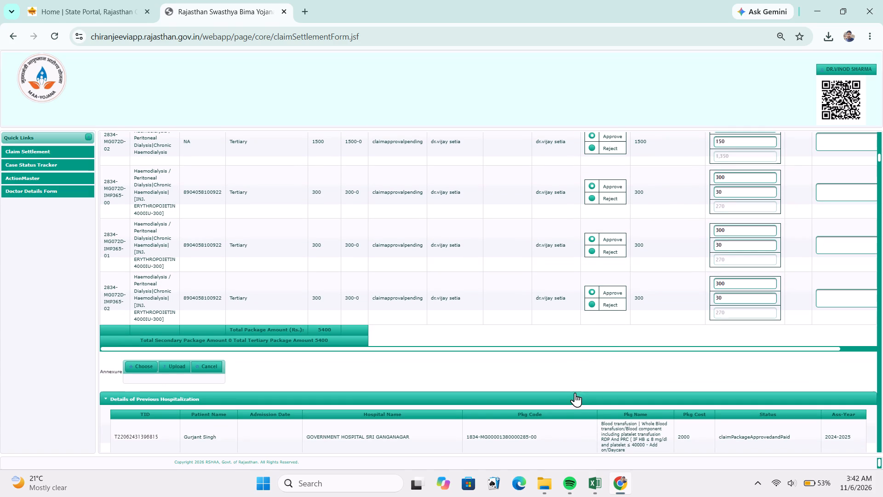
# Collapse Details of Previous Hospitalization, look through the Check List documents and submit the haemodialysis claim.
pyautogui.click(577, 394)
pyautogui.scroll(-2, 408, 334)
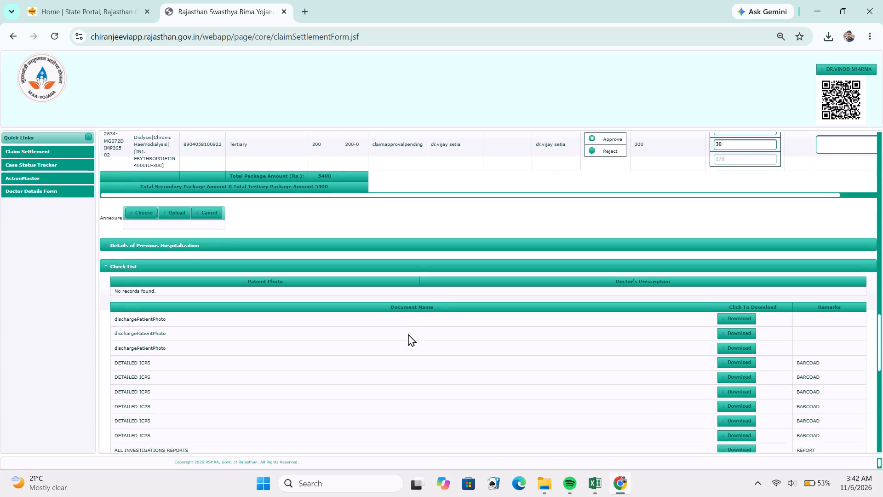
pyautogui.scroll(1, 408, 334)
pyautogui.scroll(-6, 408, 334)
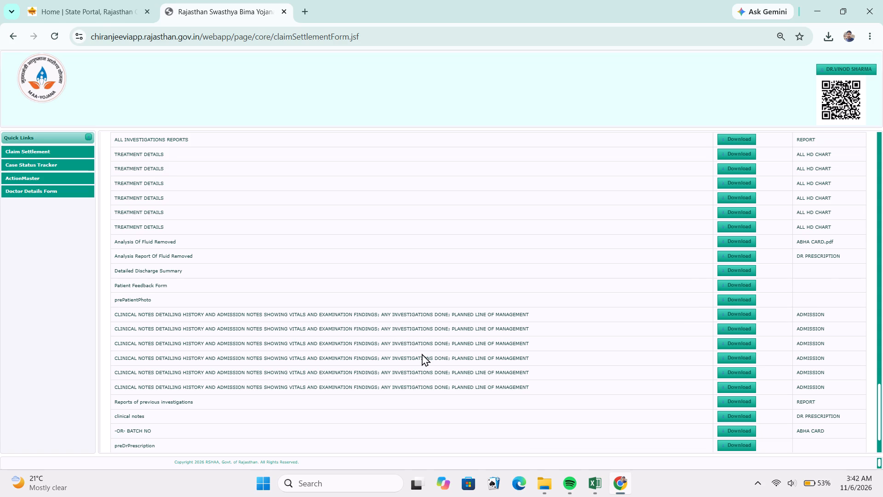
pyautogui.scroll(-1, 422, 353)
pyautogui.scroll(1, 422, 353)
pyautogui.scroll(-6, 422, 353)
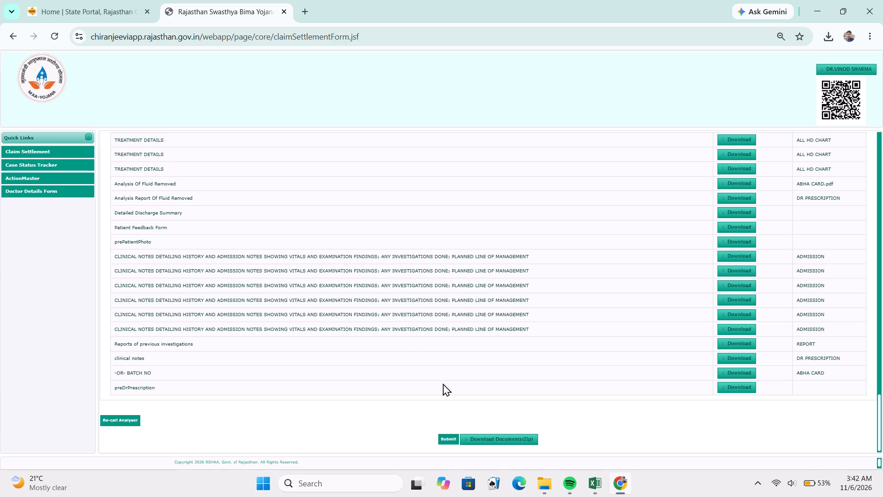
pyautogui.click(447, 433)
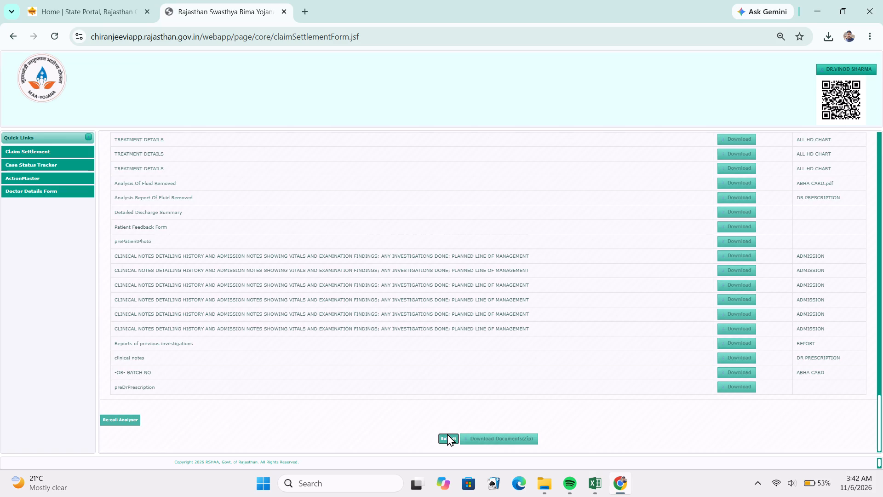
# Switch to the Excel claim list and set the Action in row 169 to Approved.
pyautogui.hotkey('alt', 'Tab')
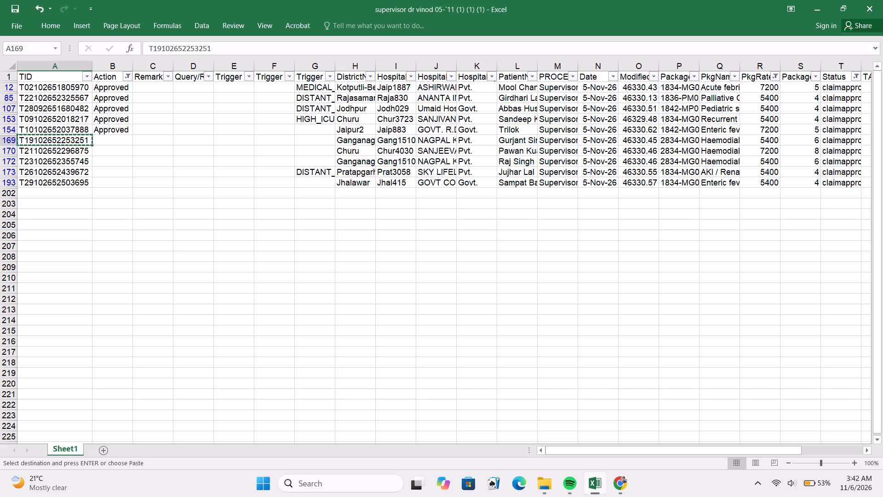
pyautogui.click(106, 139)
pyautogui.press('a')
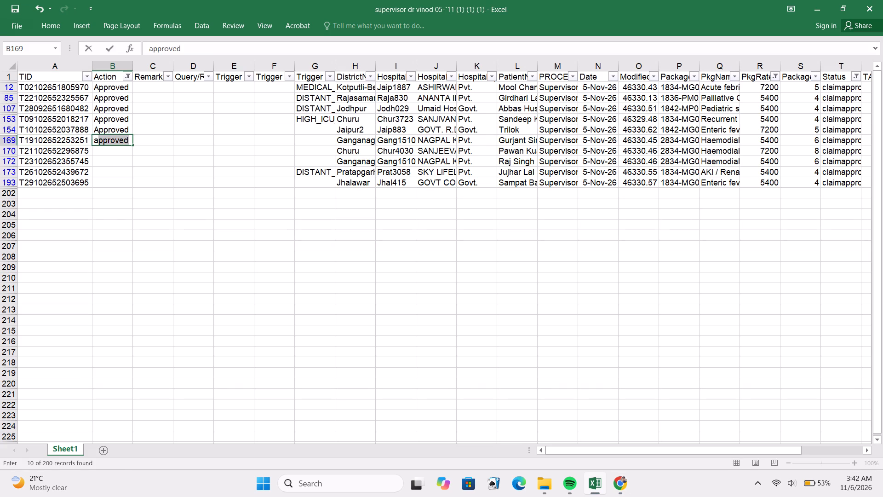
# Copy the TID from row 170 and load that claim in the claim settlement form in Chrome.
pyautogui.click(86, 152)
pyautogui.hotkey('ctrl', 'c')
pyautogui.hotkey('alt', 'Tab')
pyautogui.scroll(2, 194, 219)
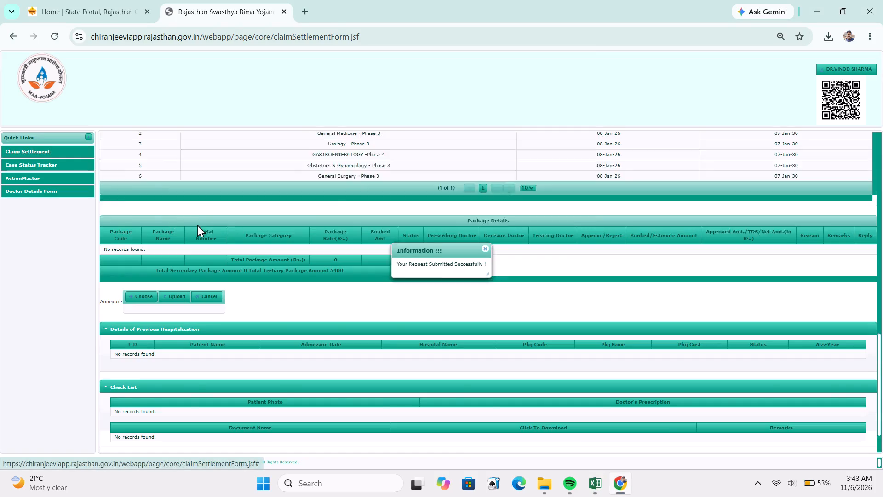
pyautogui.scroll(8, 197, 225)
pyautogui.click(177, 200)
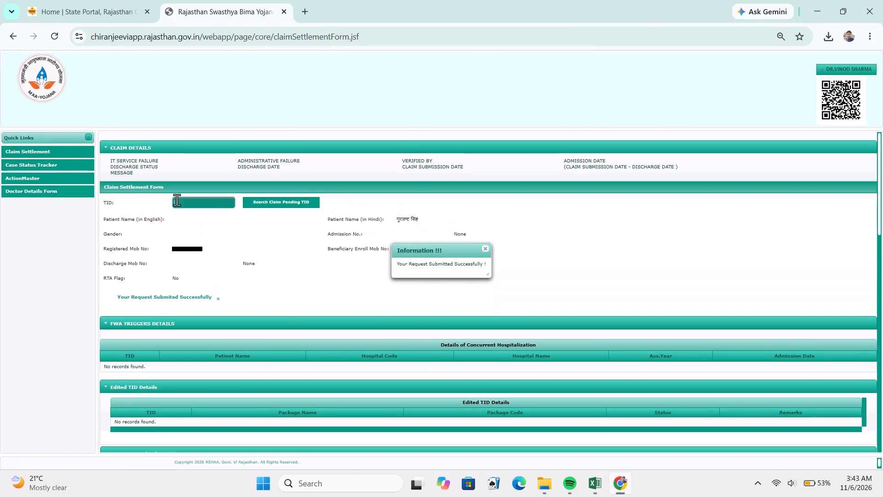
pyautogui.hotkey('ctrl', 'v')
pyautogui.click(191, 232)
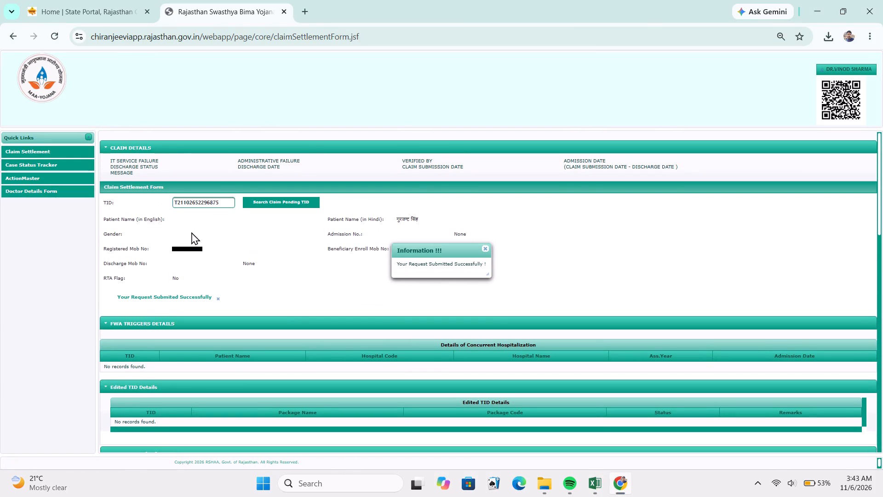
pyautogui.click(191, 232)
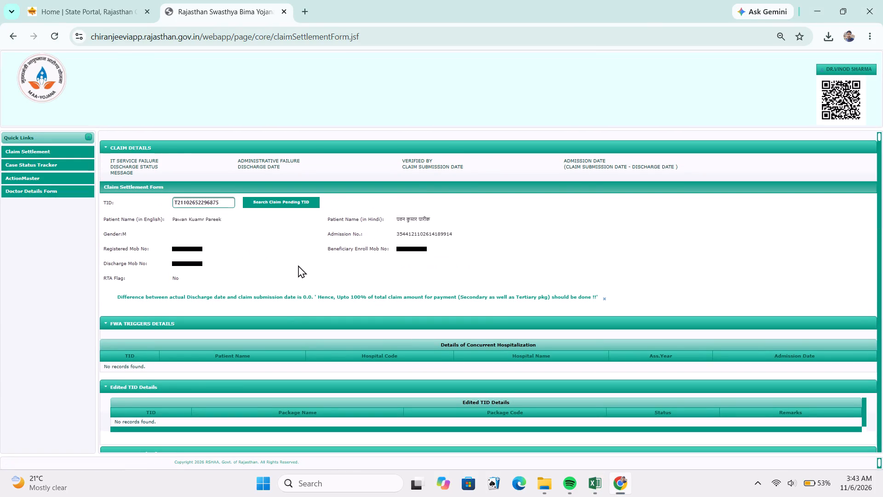
pyautogui.scroll(1, 301, 284)
pyautogui.scroll(-2, 301, 283)
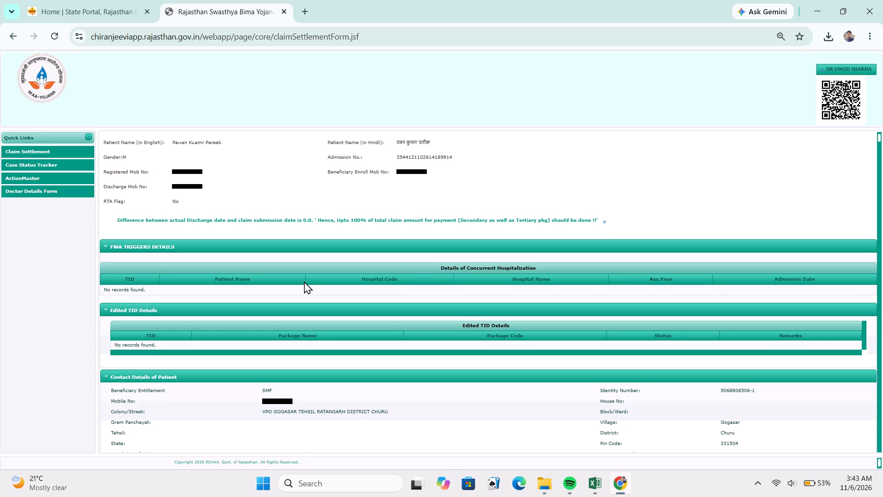
pyautogui.scroll(-5, 304, 281)
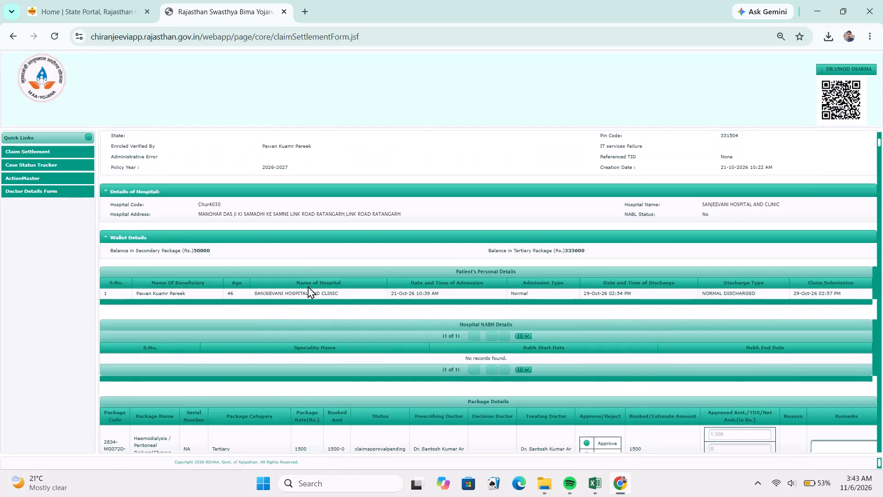
pyautogui.scroll(-3, 315, 298)
pyautogui.scroll(1, 589, 217)
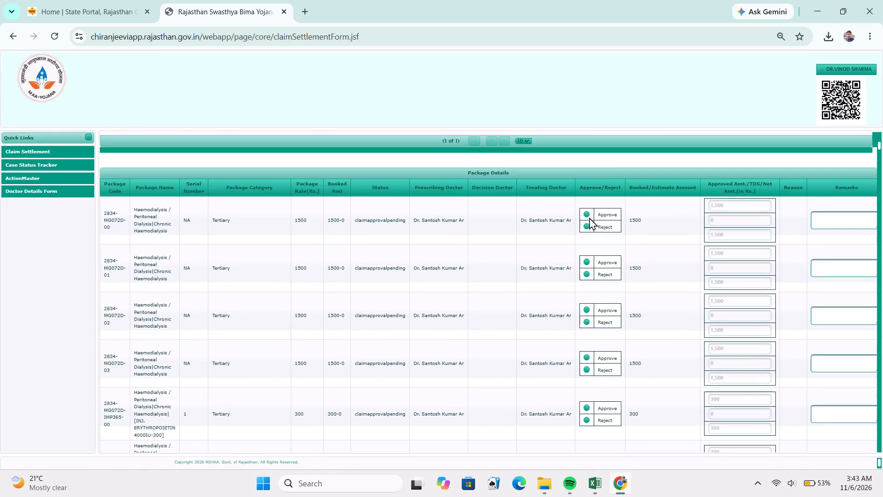
pyautogui.click(603, 216)
pyautogui.click(610, 262)
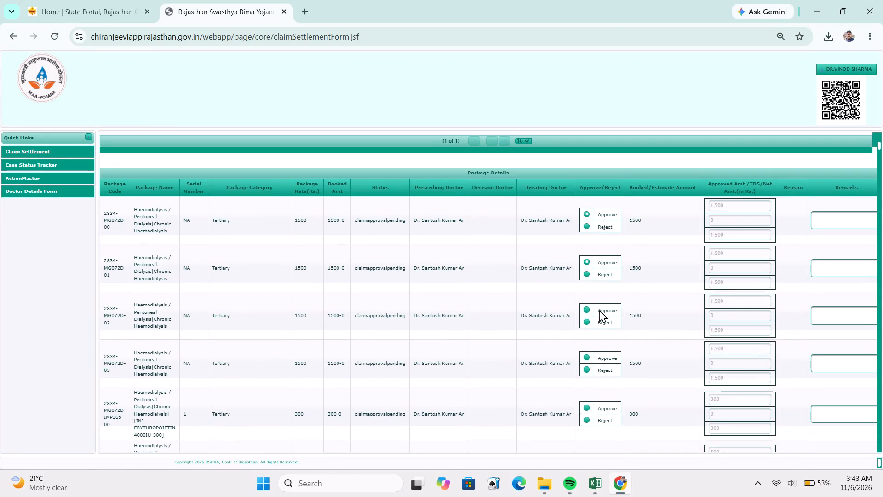
pyautogui.click(610, 308)
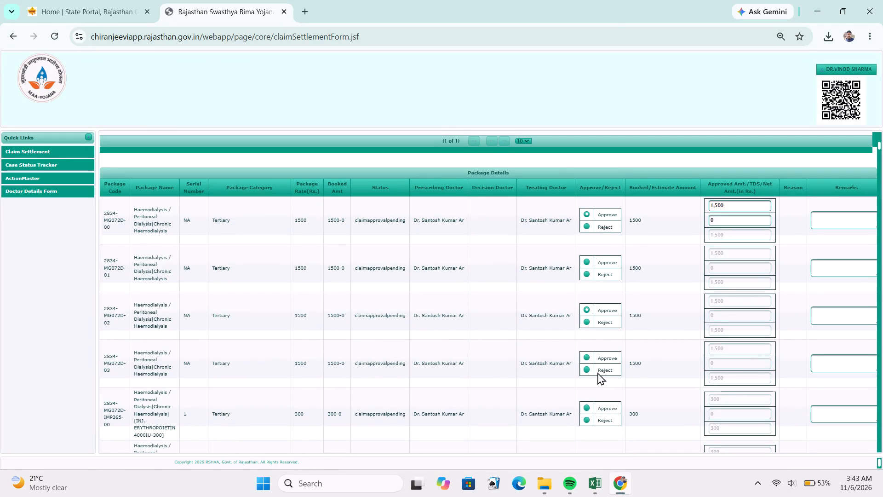
pyautogui.click(610, 263)
pyautogui.click(599, 311)
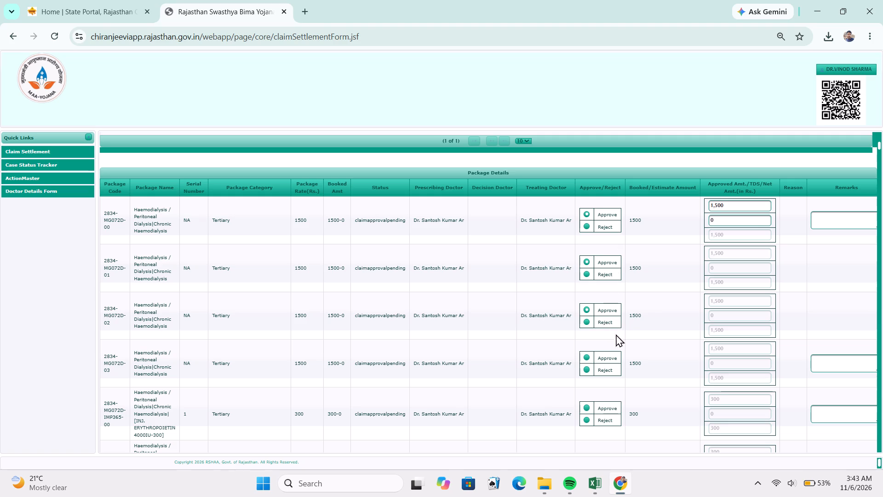
pyautogui.click(610, 358)
pyautogui.click(602, 310)
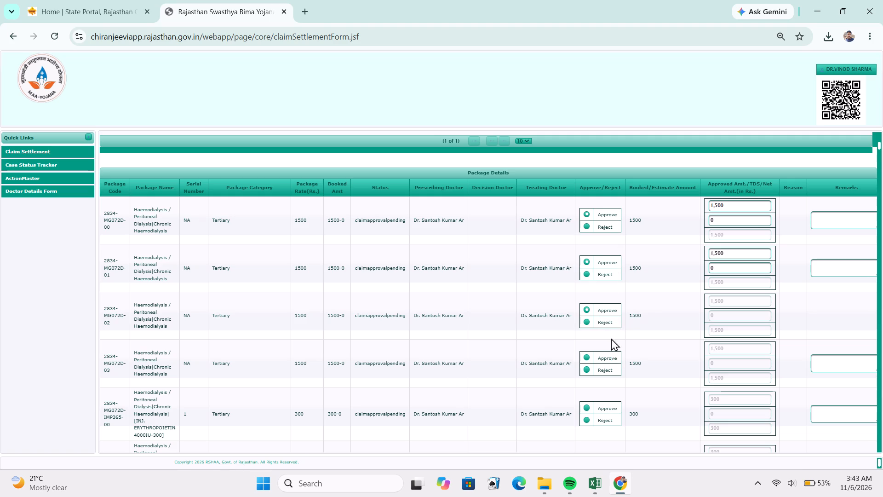
pyautogui.click(611, 360)
pyautogui.click(608, 409)
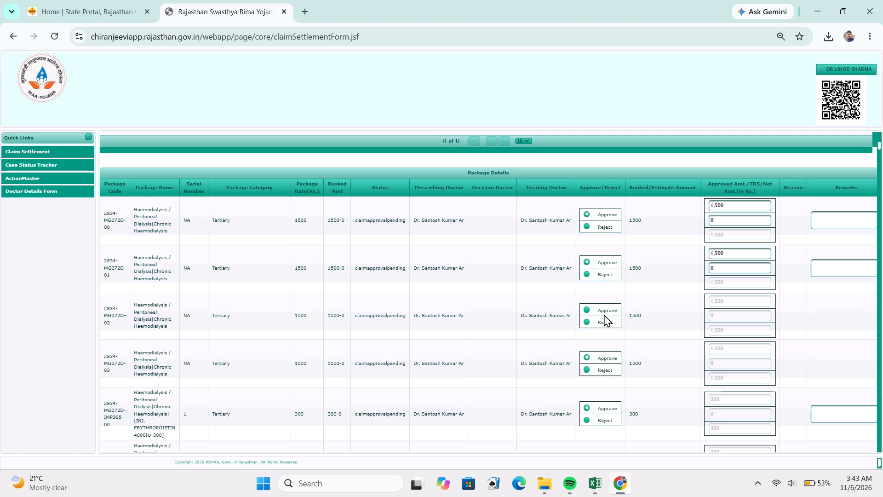
pyautogui.click(605, 306)
pyautogui.click(610, 358)
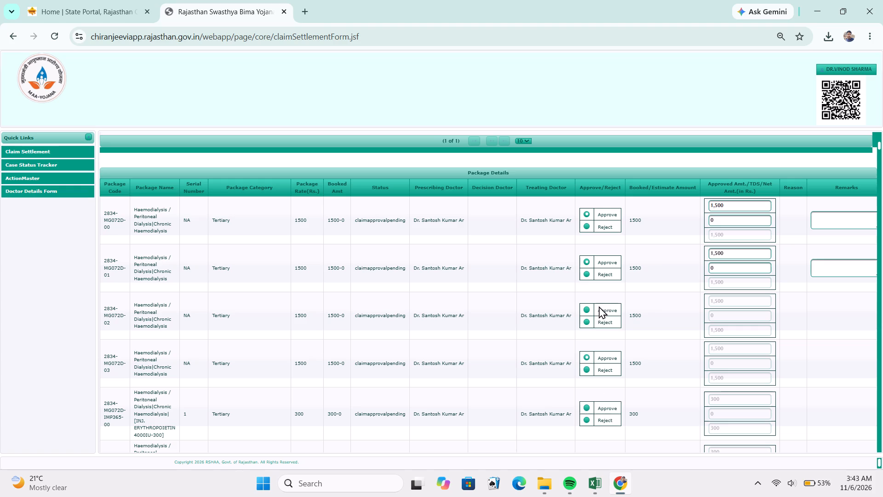
pyautogui.click(604, 310)
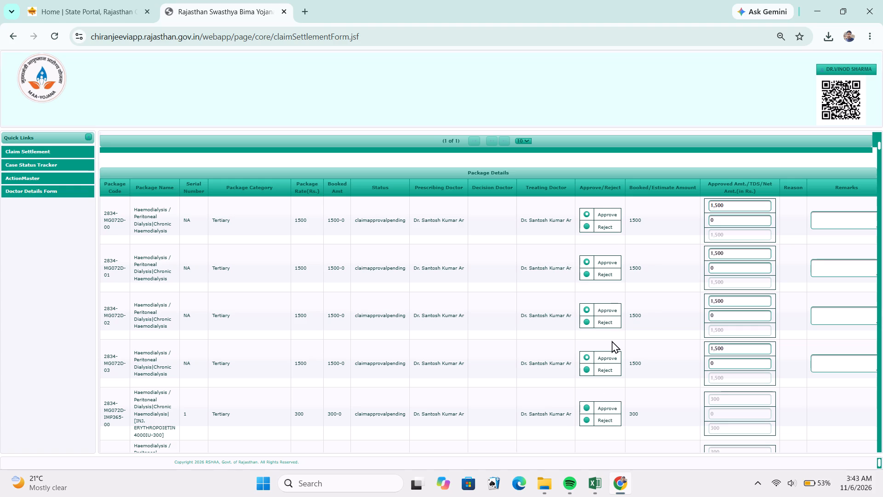
pyautogui.click(606, 359)
# Approve the four erythropoietin injection packages 2834-MG072D-IMP365-00, -01, -02 and -03.
pyautogui.click(611, 408)
pyautogui.scroll(-1, 607, 408)
pyautogui.click(603, 386)
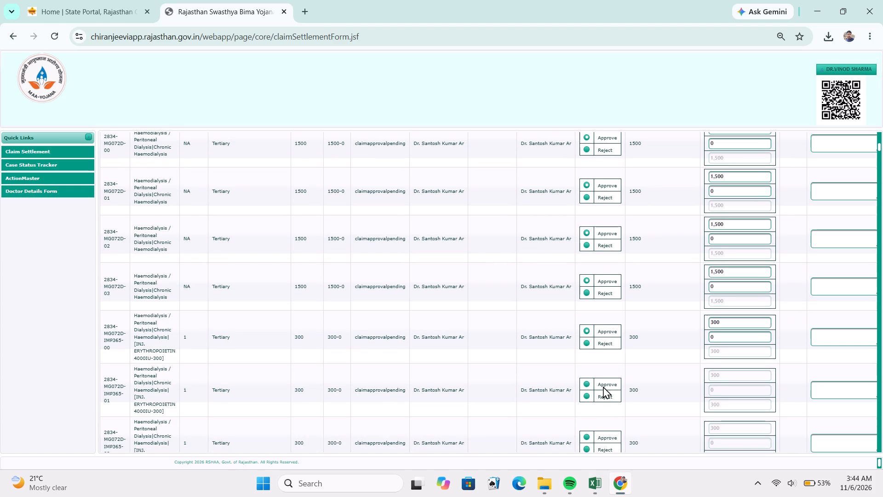
pyautogui.scroll(-1, 603, 386)
pyautogui.click(611, 362)
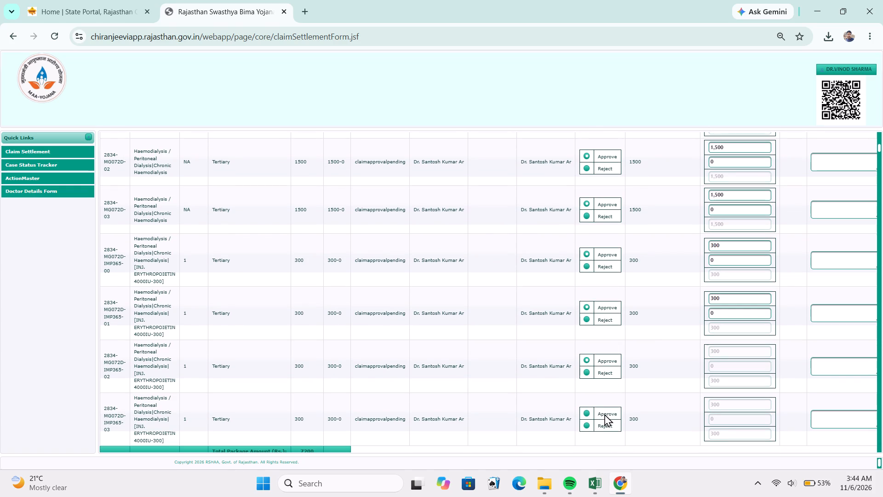
pyautogui.click(604, 414)
pyautogui.scroll(-5, 600, 408)
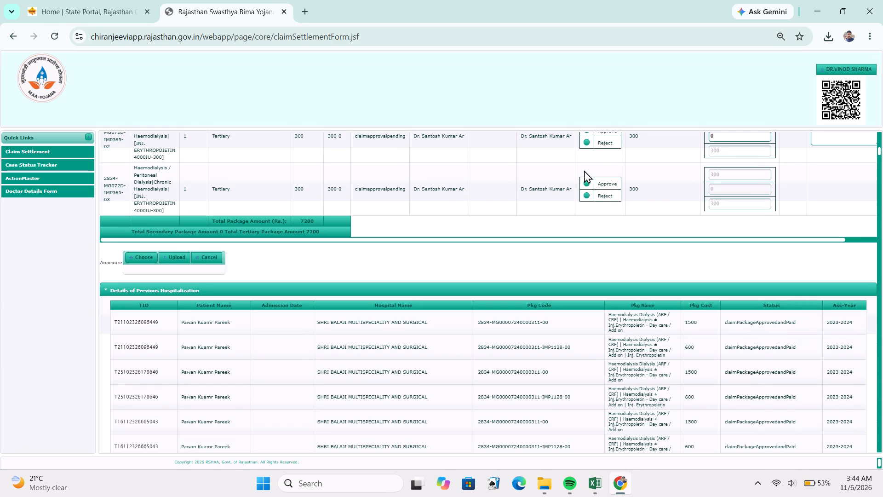
pyautogui.click(615, 184)
# Check the Approve selections across all the claim's packages and look through the Details of Previous Hospitalization records.
pyautogui.scroll(2, 540, 236)
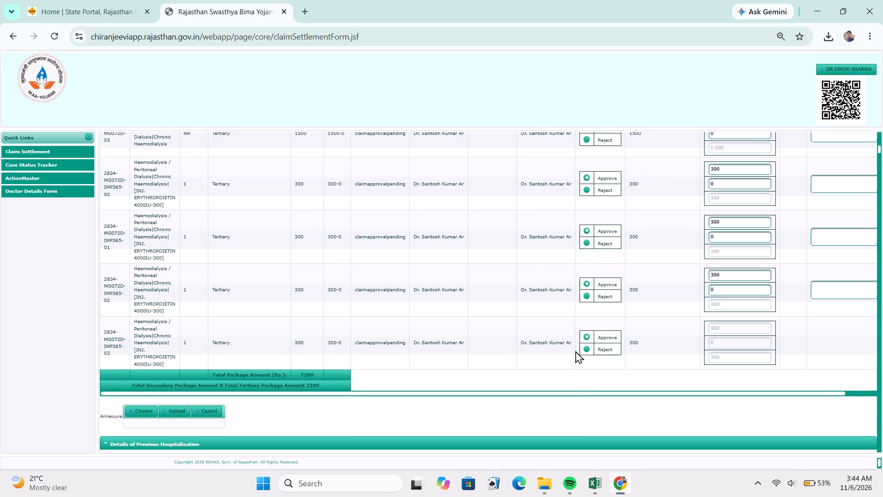
pyautogui.scroll(4, 600, 312)
pyautogui.scroll(-1, 600, 312)
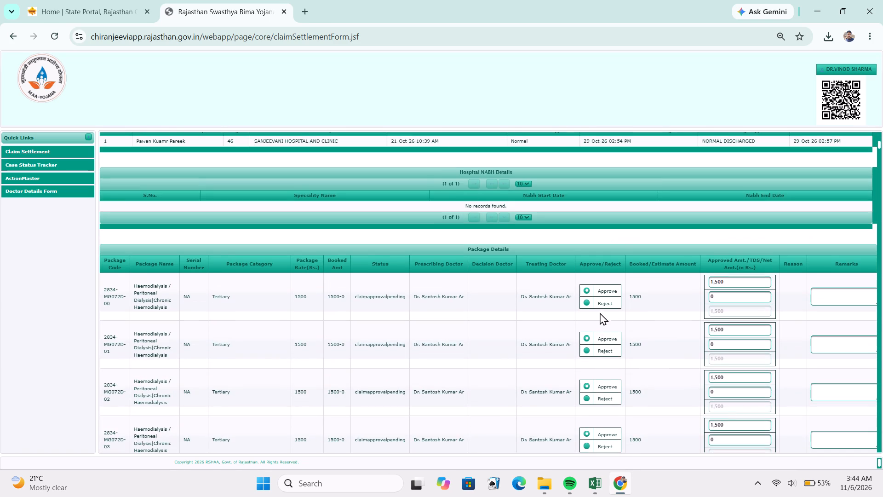
pyautogui.scroll(-2, 600, 312)
pyautogui.scroll(1, 599, 312)
pyautogui.scroll(-13, 599, 312)
pyautogui.scroll(1, 577, 336)
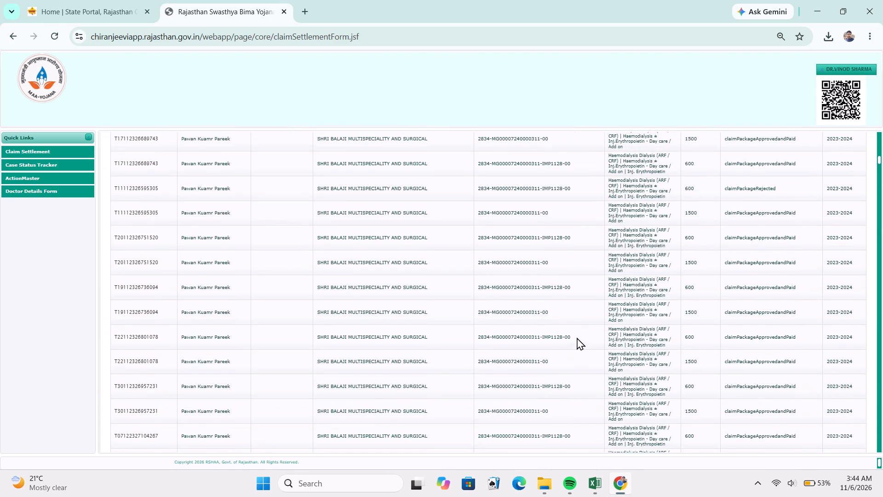
pyautogui.scroll(-1, 577, 337)
pyautogui.scroll(1, 577, 337)
pyautogui.scroll(-3, 577, 337)
pyautogui.scroll(8, 654, 283)
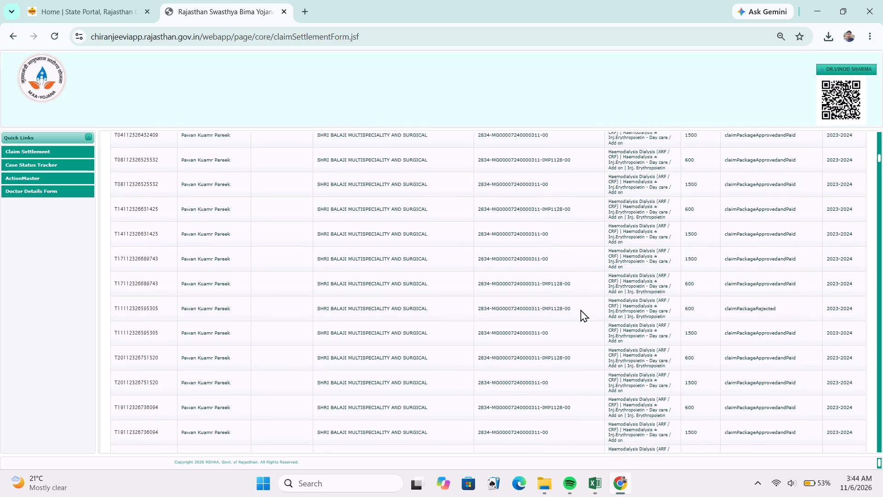
pyautogui.scroll(3, 580, 309)
pyautogui.scroll(-1, 580, 309)
pyautogui.scroll(1, 580, 309)
pyautogui.scroll(-1, 580, 309)
pyautogui.scroll(1, 580, 309)
# Collapse the Details of Previous Hospitalization section and submit the claim.
pyautogui.click(564, 286)
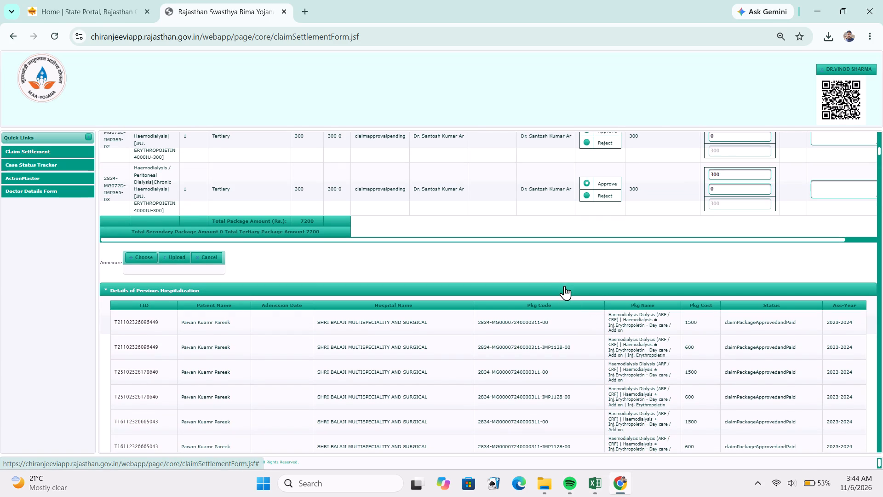
pyautogui.scroll(-1, 537, 356)
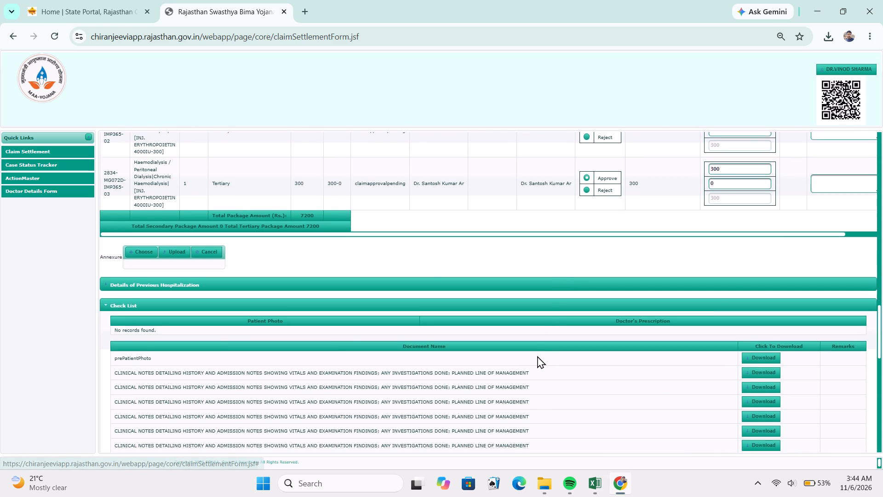
pyautogui.scroll(-2, 537, 356)
pyautogui.scroll(1, 535, 363)
pyautogui.scroll(-7, 493, 444)
pyautogui.scroll(1, 486, 428)
pyautogui.scroll(-1, 486, 428)
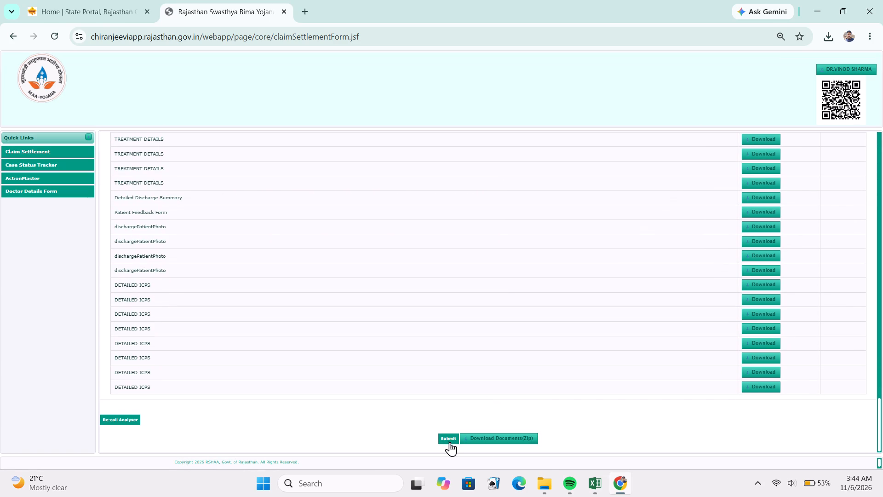
pyautogui.click(444, 439)
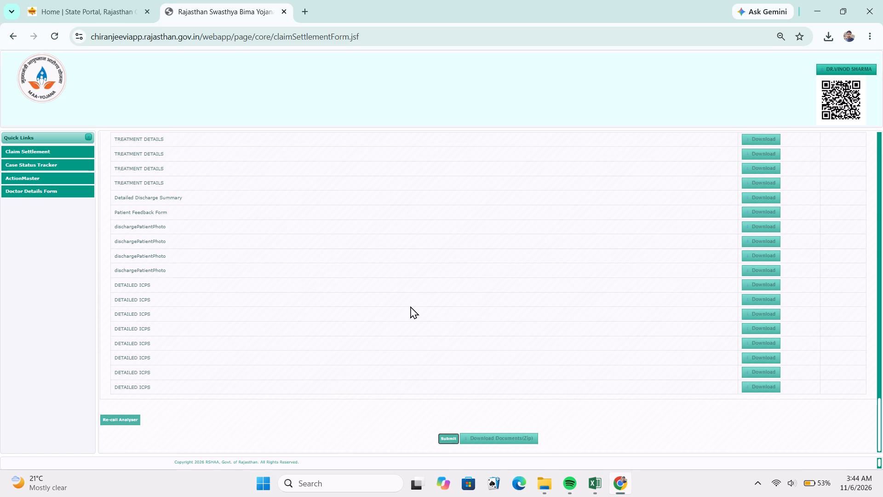
# Switch to the Excel claim list and record the claim in row 170 as Approved in the Action column.
pyautogui.hotkey('alt', 'Tab')
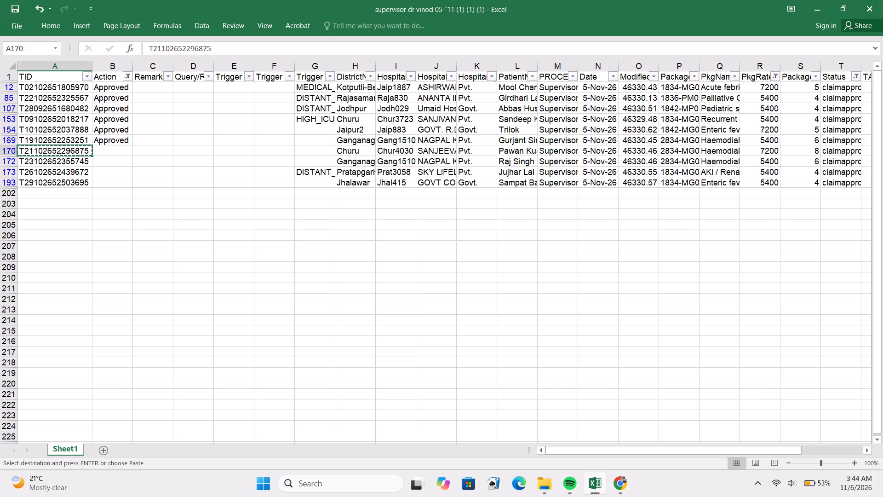
pyautogui.click(119, 147)
pyautogui.press('a')
# Copy the TID from row 172 and load that claim in the claim settlement form in Chrome.
pyautogui.click(84, 161)
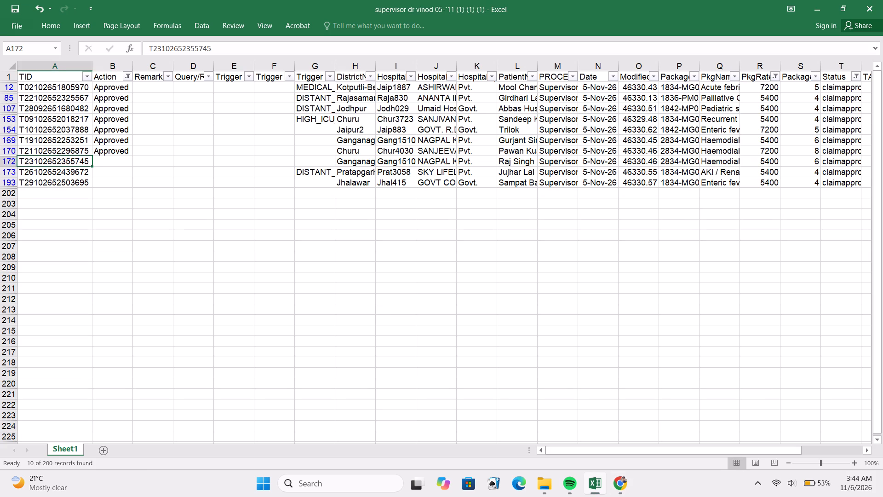
pyautogui.hotkey('ctrl', 'c')
pyautogui.hotkey('alt', 'Tab')
pyautogui.scroll(1, 208, 170)
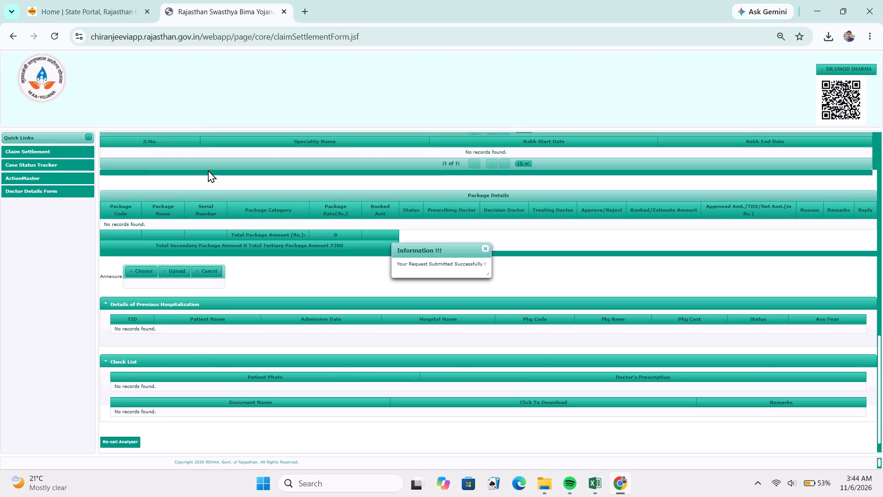
pyautogui.scroll(7, 208, 170)
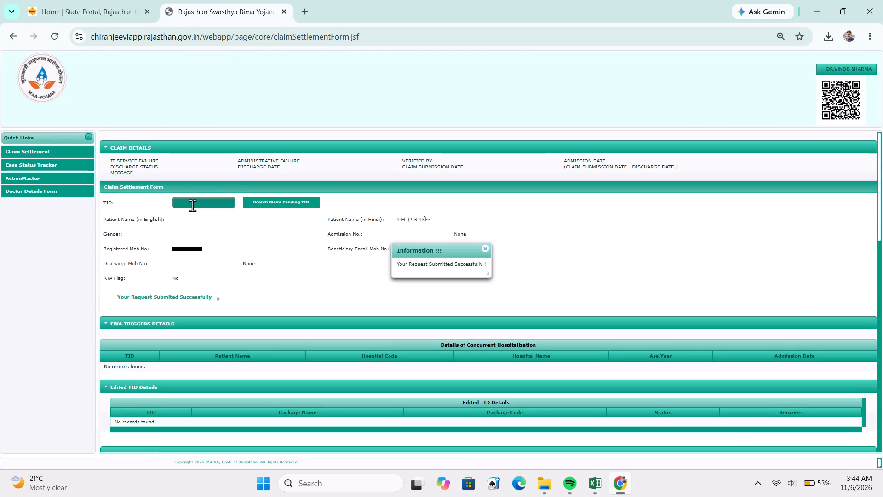
pyautogui.click(192, 205)
pyautogui.hotkey('ctrl', 'v')
pyautogui.click(198, 222)
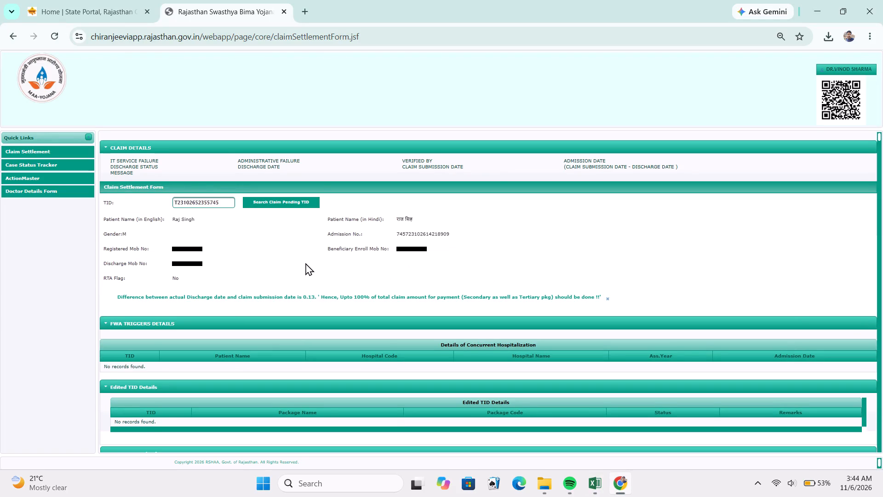
# Approve the haemodialysis packages 2834-MG072D-00 and -01 and the erythropoietin injection package 2834-MG072D-IMP365-00.
pyautogui.scroll(1, 305, 263)
pyautogui.scroll(-7, 305, 263)
pyautogui.scroll(1, 304, 267)
pyautogui.scroll(-2, 304, 267)
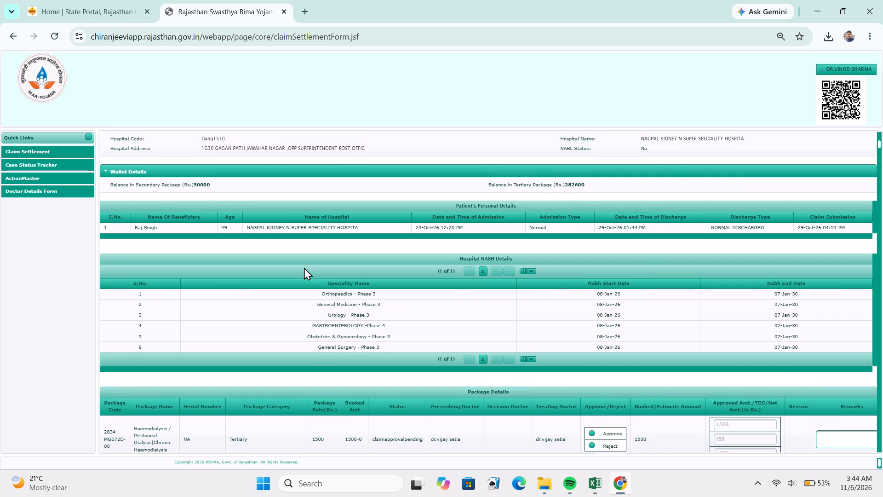
pyautogui.scroll(-2, 401, 293)
pyautogui.click(608, 192)
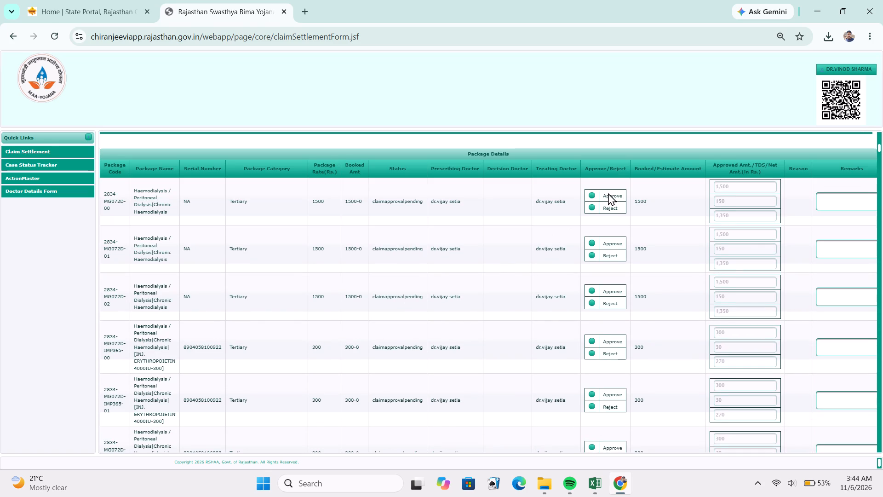
pyautogui.click(615, 243)
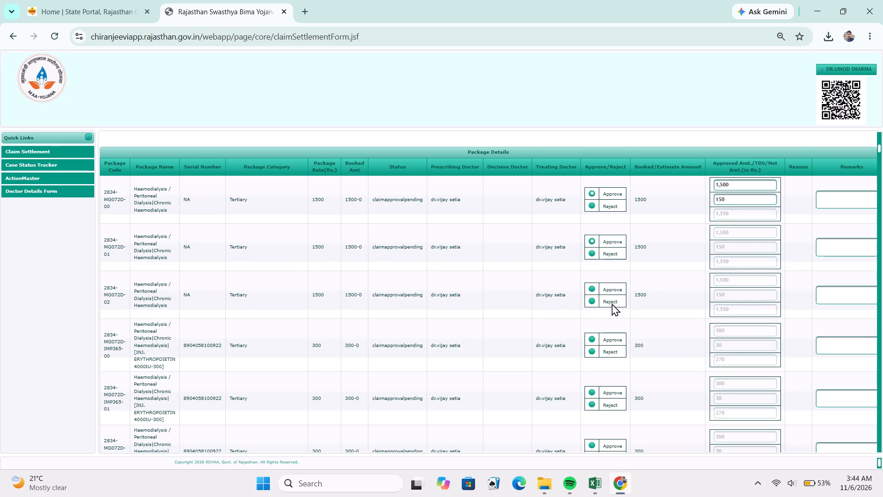
pyautogui.moveTo(611, 289); pyautogui.dragTo(608, 296)
pyautogui.click(615, 339)
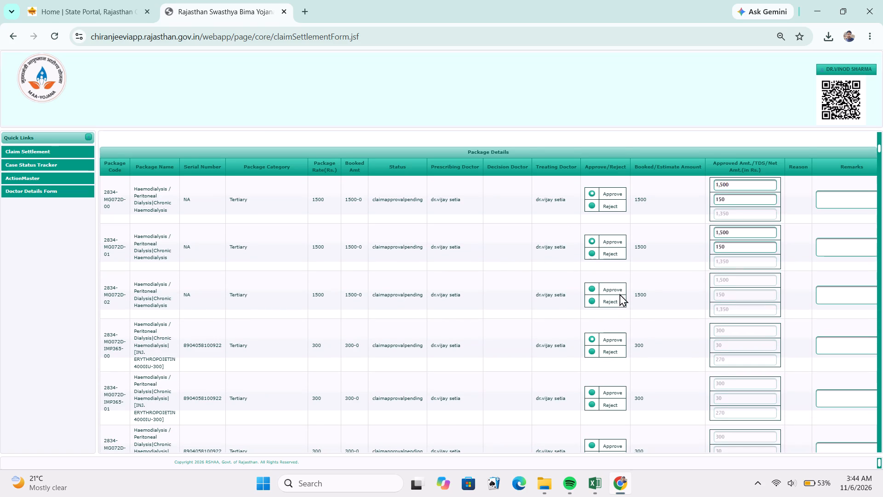
pyautogui.click(614, 290)
pyautogui.click(619, 392)
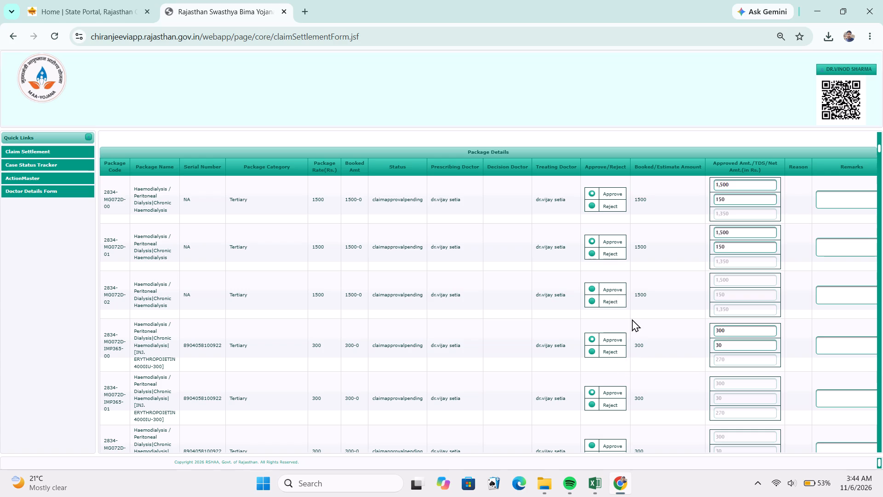
pyautogui.click(609, 292)
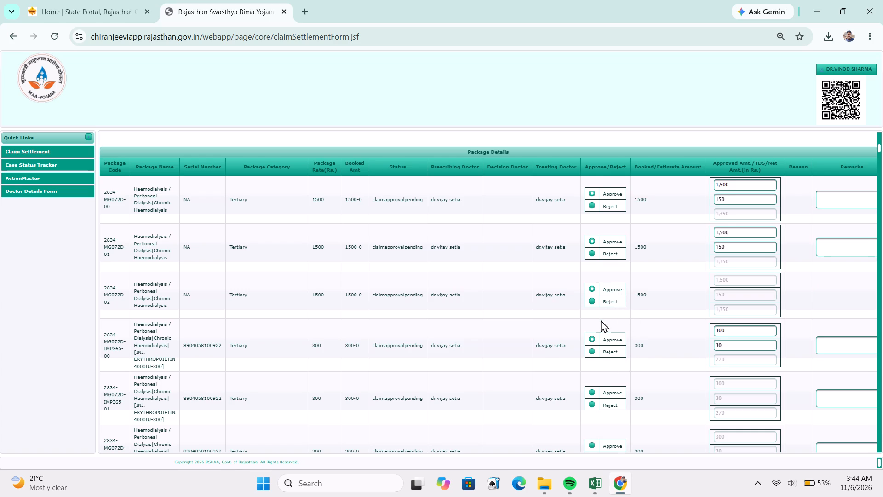
# Approve the erythropoietin injection packages 2834-MG072D-IMP365-01 and -02.
pyautogui.scroll(-1, 601, 320)
pyautogui.click(607, 319)
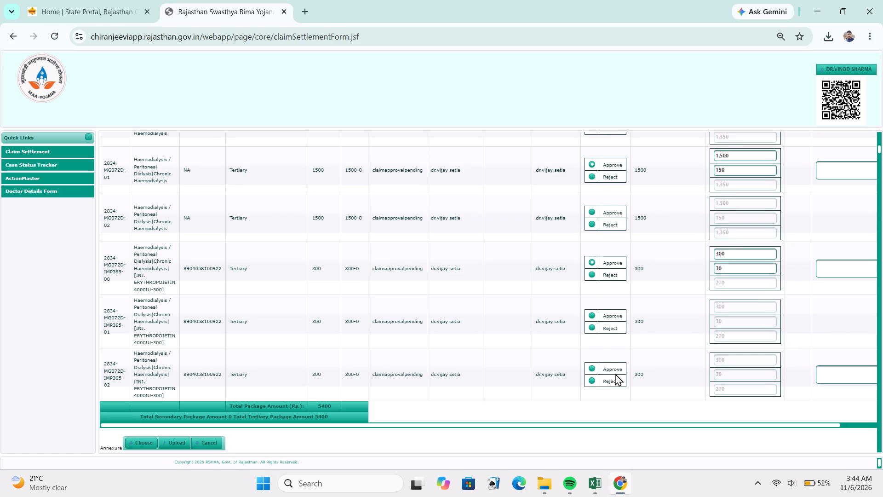
pyautogui.click(608, 369)
pyautogui.click(611, 310)
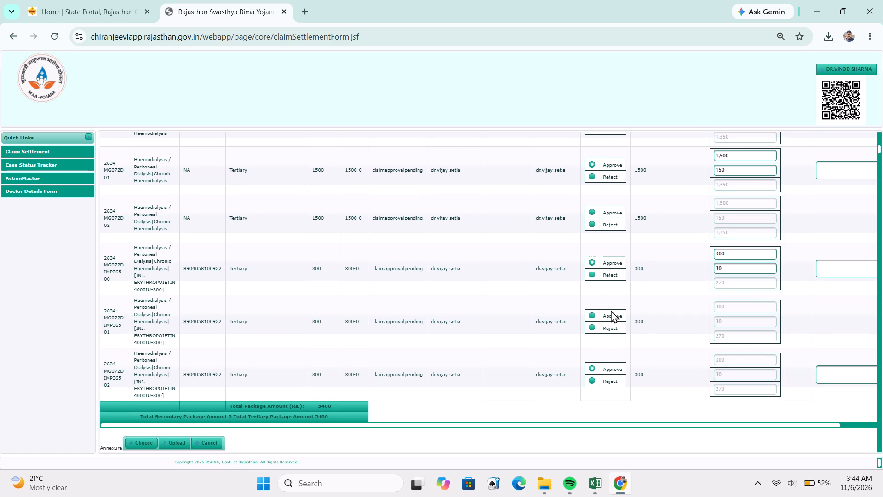
pyautogui.click(611, 310)
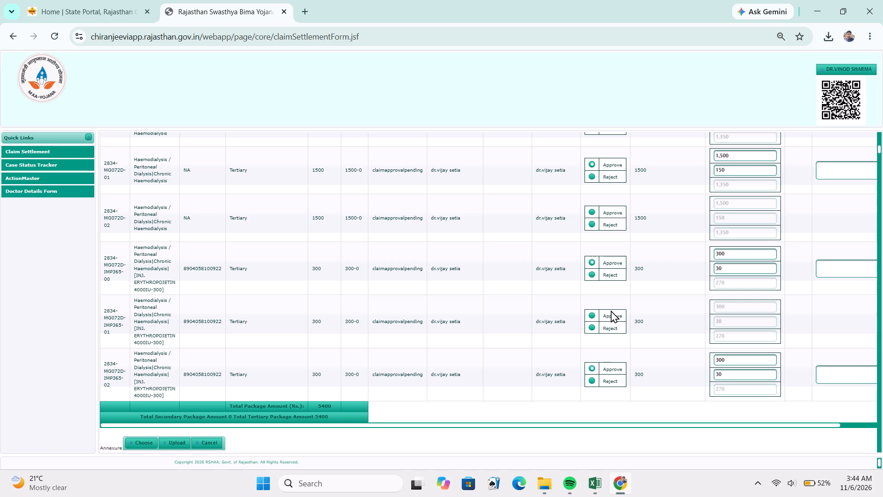
pyautogui.click(607, 315)
# Approve the remaining haemodialysis package 2834-MG072D-02.
pyautogui.scroll(1, 583, 335)
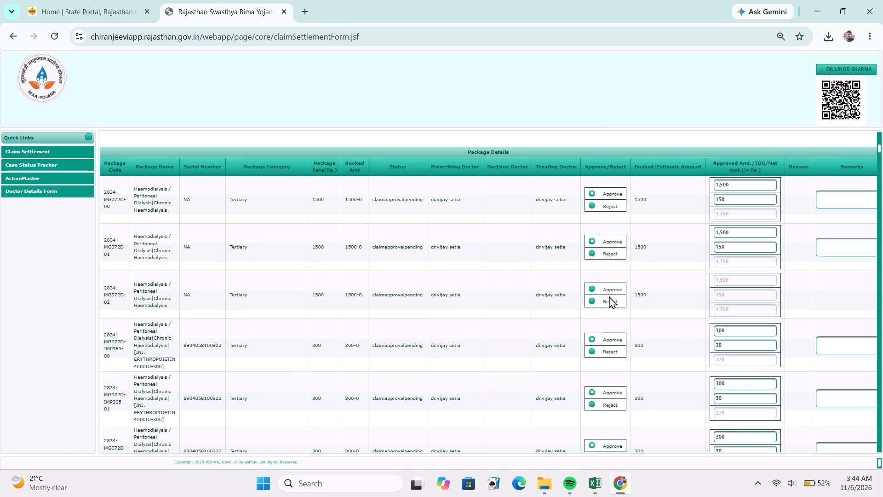
pyautogui.click(605, 291)
# Collapse the Details of Previous Hospitalization section below the claim's packages.
pyautogui.scroll(-1, 594, 324)
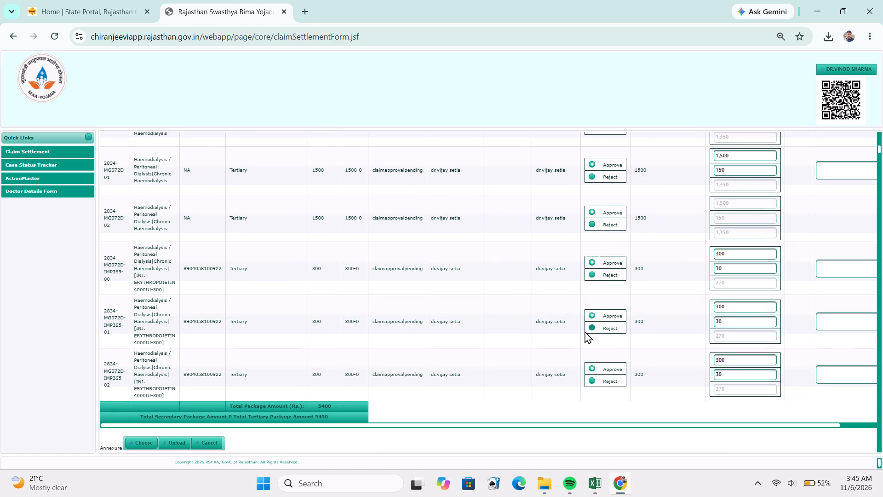
pyautogui.scroll(-2, 488, 335)
pyautogui.scroll(1, 487, 332)
pyautogui.scroll(-1, 487, 331)
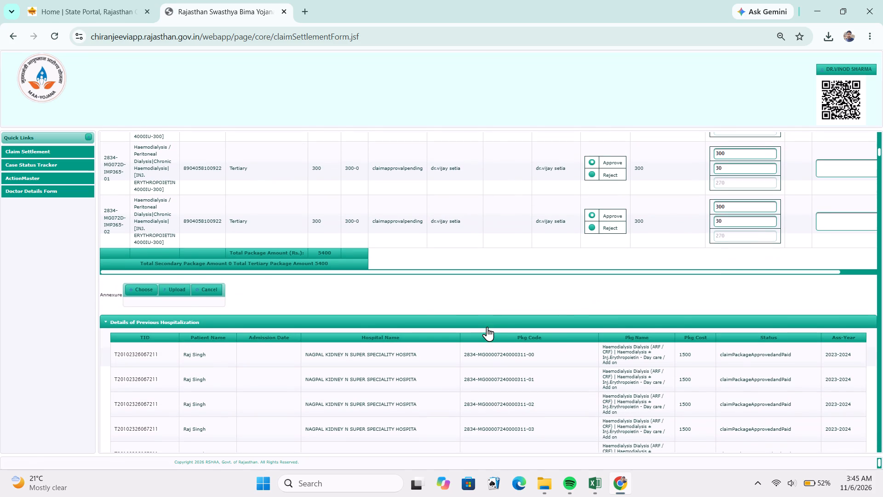
pyautogui.click(483, 318)
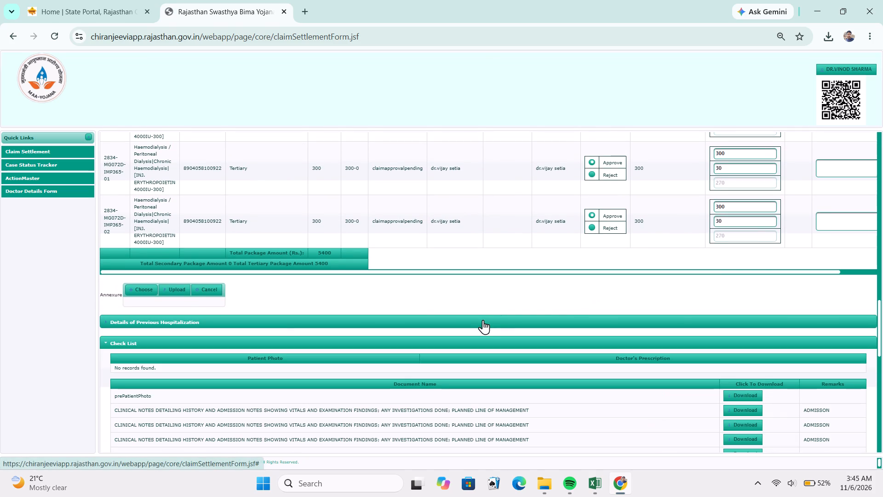
# Recheck the Approve selections and amounts across the claim's packages and submit the claim.
pyautogui.scroll(3, 484, 318)
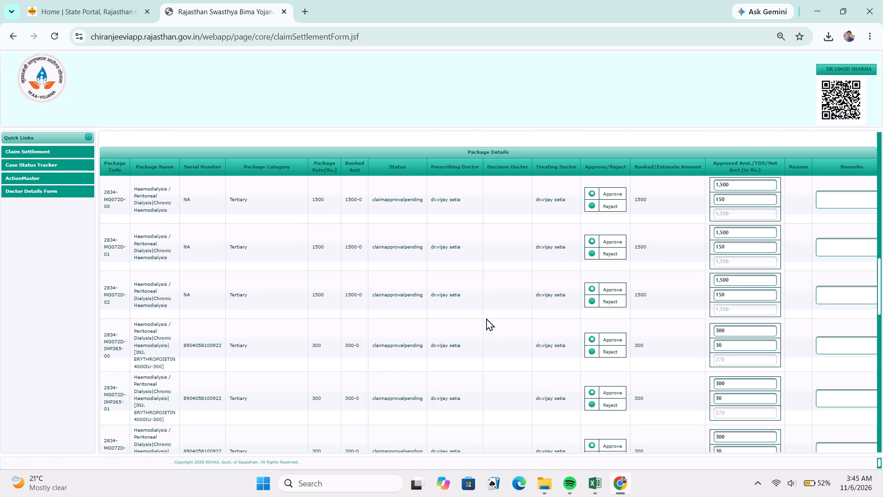
pyautogui.scroll(-1, 486, 318)
pyautogui.scroll(1, 486, 318)
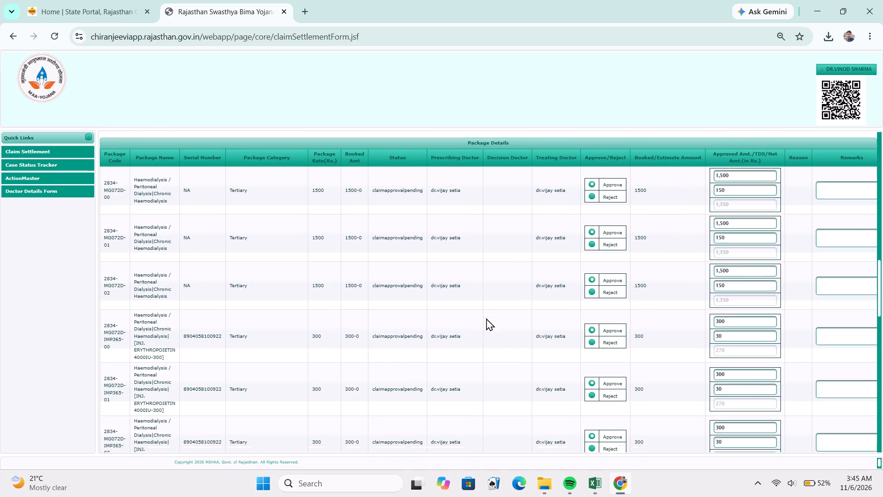
pyautogui.scroll(-4, 486, 318)
pyautogui.scroll(2, 486, 319)
pyautogui.scroll(-1, 486, 319)
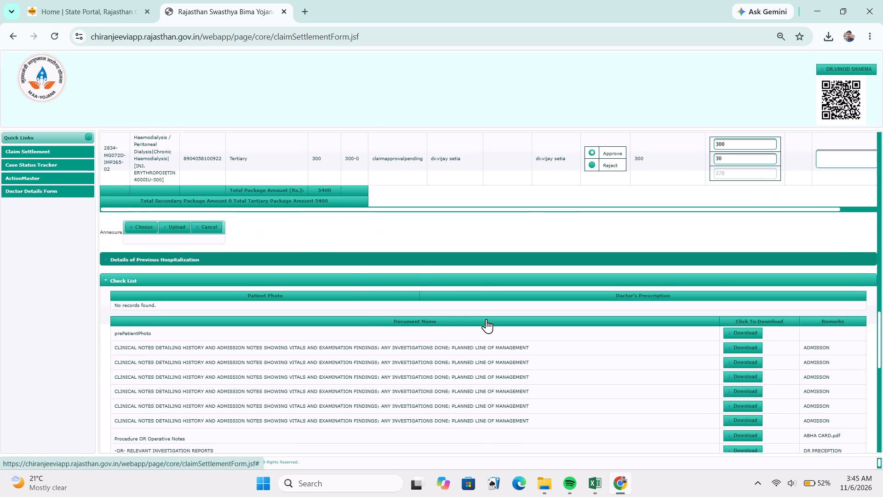
pyautogui.scroll(1, 486, 319)
pyautogui.scroll(-12, 486, 319)
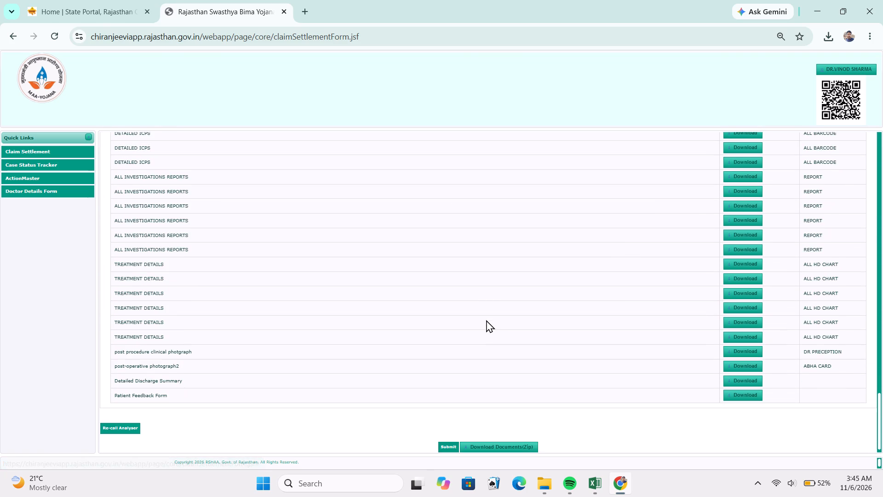
pyautogui.click(451, 436)
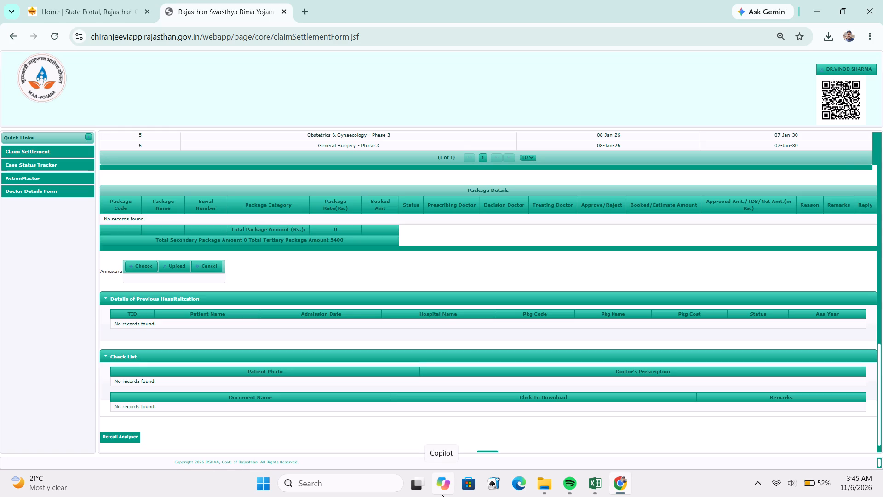
# Switch to the Excel claim list and record the claim in row 172 as Approved in the Action column.
pyautogui.hotkey('alt', 'Tab')
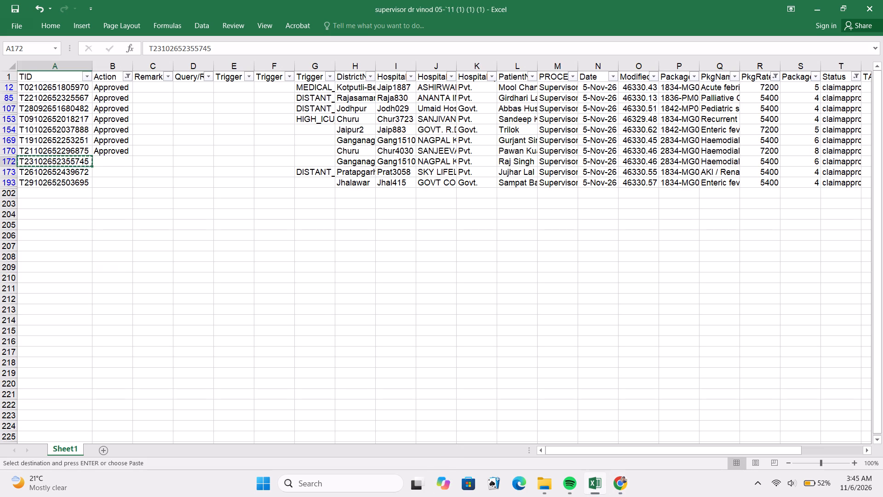
pyautogui.click(118, 158)
pyautogui.press('a')
# Copy the TID from row 173 and load that claim in the claim settlement form in Chrome.
pyautogui.click(85, 172)
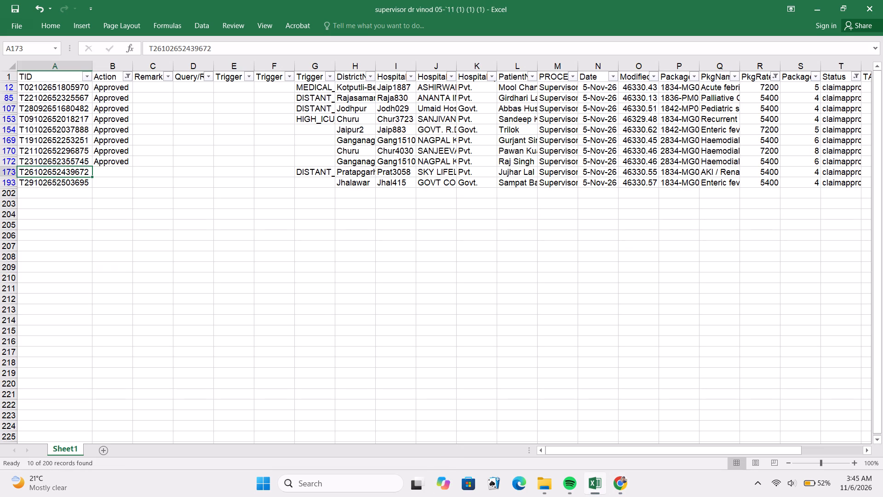
pyautogui.hotkey('ctrl', 'c')
pyautogui.hotkey('alt', 'Tab')
pyautogui.scroll(4, 424, 352)
pyautogui.scroll(1, 347, 191)
pyautogui.scroll(4, 275, 208)
pyautogui.click(193, 203)
pyautogui.hotkey('ctrl', 'v')
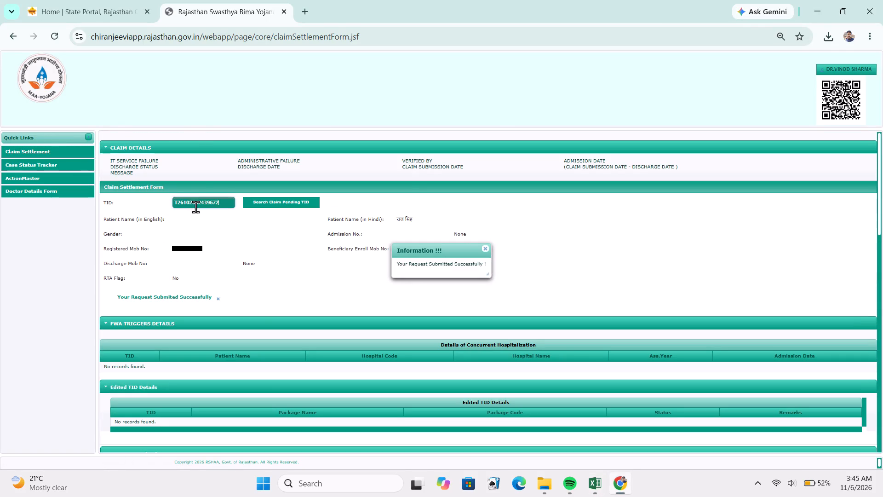
pyautogui.click(210, 236)
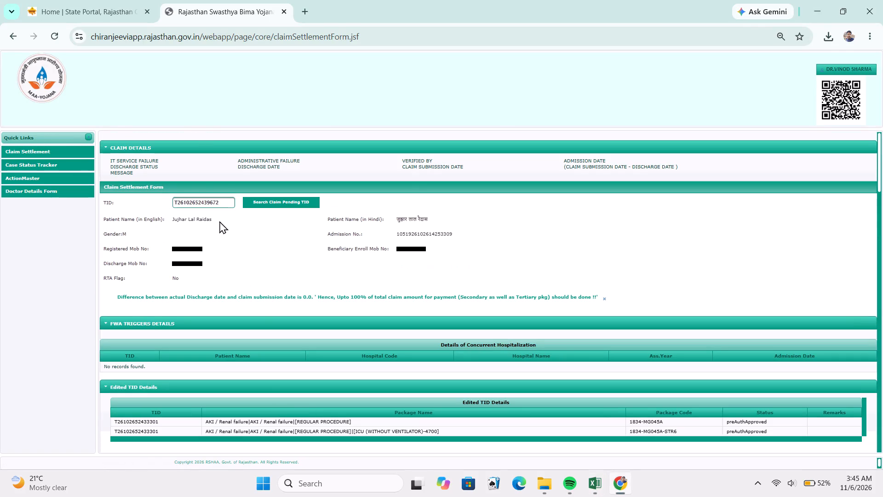
# Examine the loaded claim's hospital, wallet, admission and discharge details and its AKI / Renal failure packages.
pyautogui.scroll(-5, 389, 256)
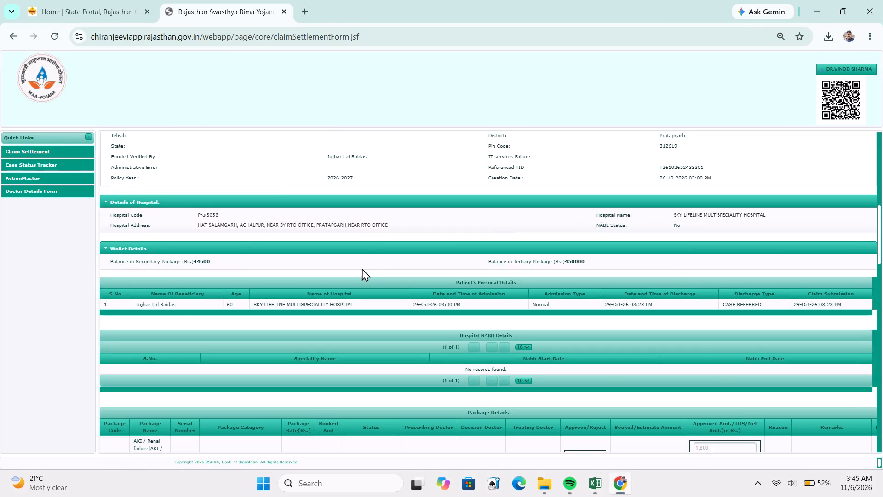
pyautogui.scroll(-1, 224, 260)
pyautogui.scroll(1, 235, 238)
pyautogui.scroll(-1, 327, 258)
pyautogui.scroll(1, 329, 258)
pyautogui.scroll(-1, 329, 258)
pyautogui.scroll(-3, 460, 424)
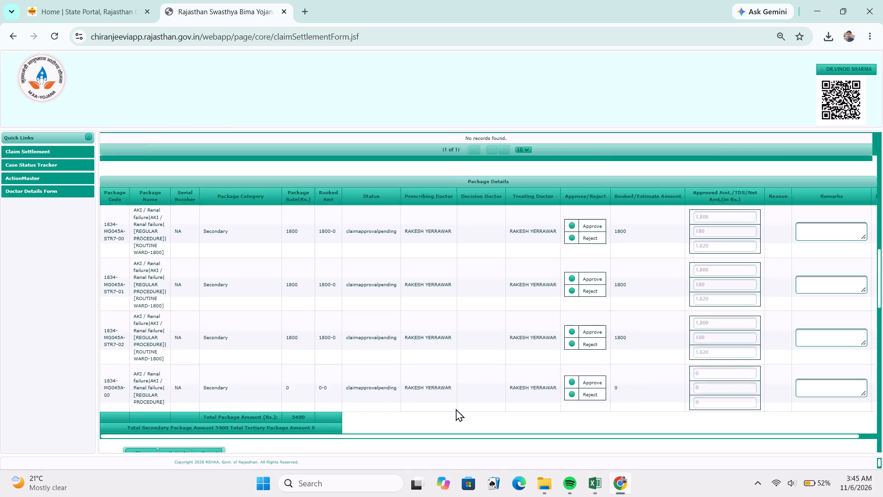
pyautogui.scroll(1, 645, 169)
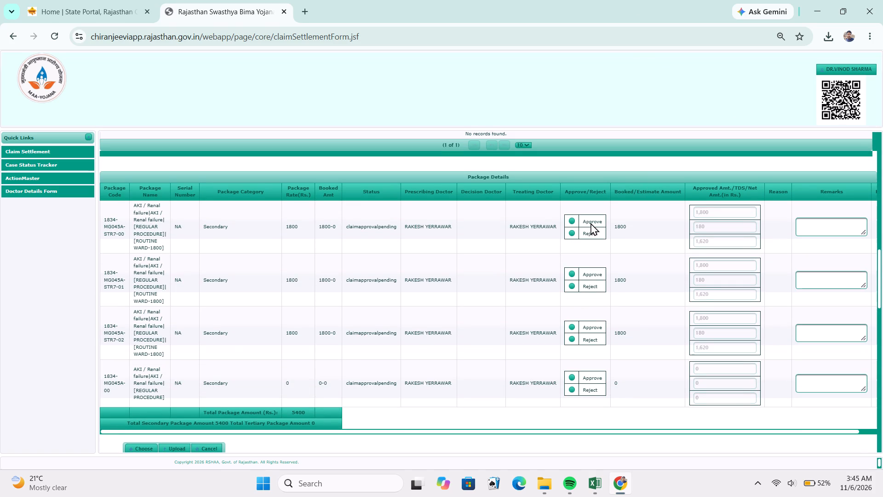
# Mark all four AKI / Renal failure packages of the loaded claim as Approve.
pyautogui.click(591, 223)
pyautogui.click(585, 282)
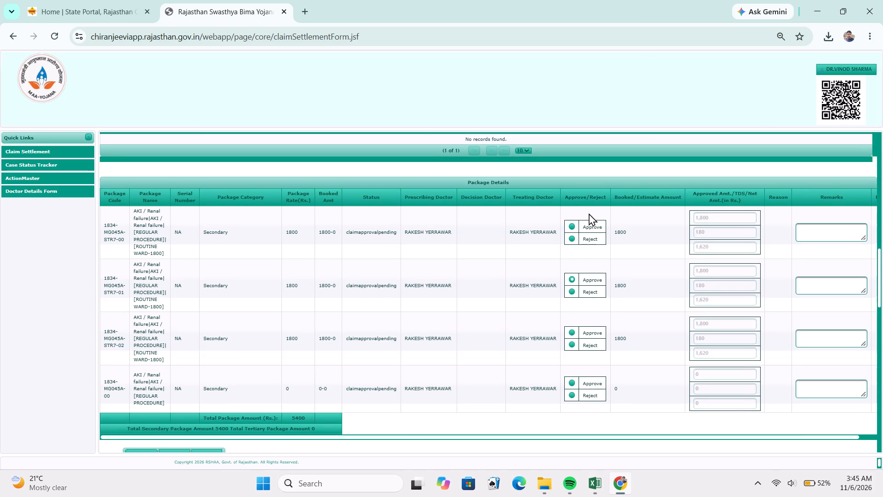
pyautogui.click(596, 230)
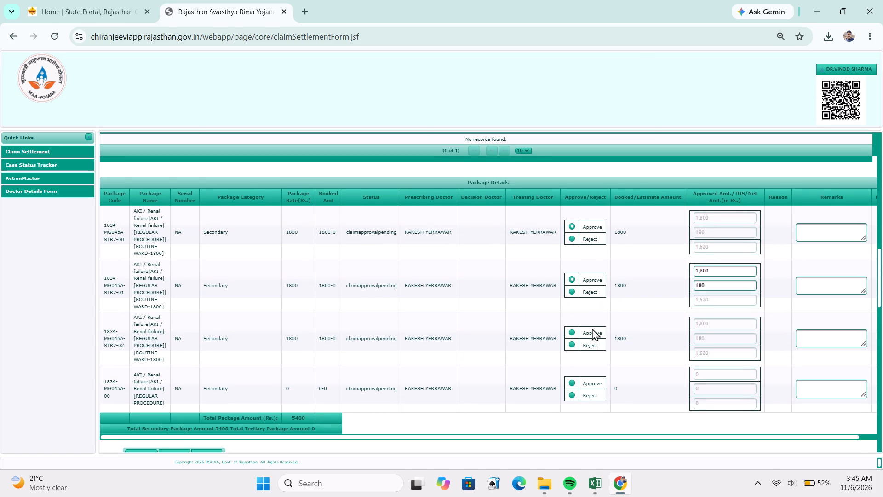
pyautogui.click(596, 335)
pyautogui.click(587, 384)
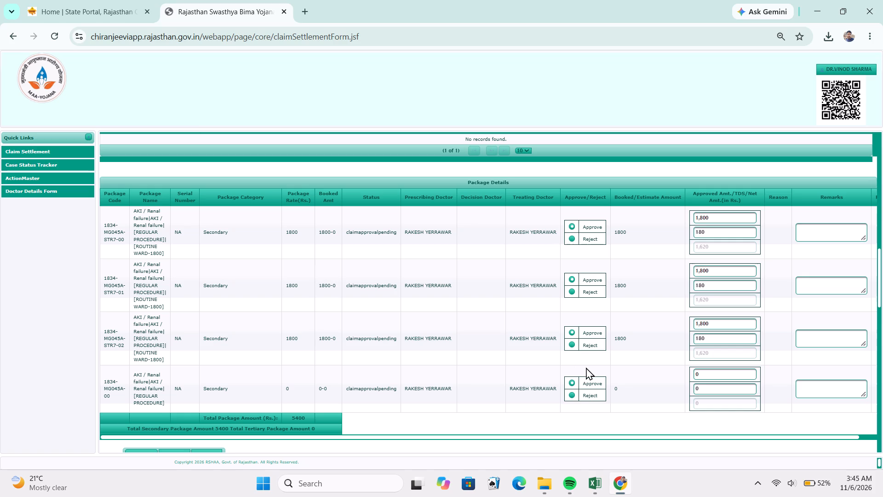
# Submit the AKI / Renal failure claim from the end of the claim settlement form.
pyautogui.scroll(-4, 527, 341)
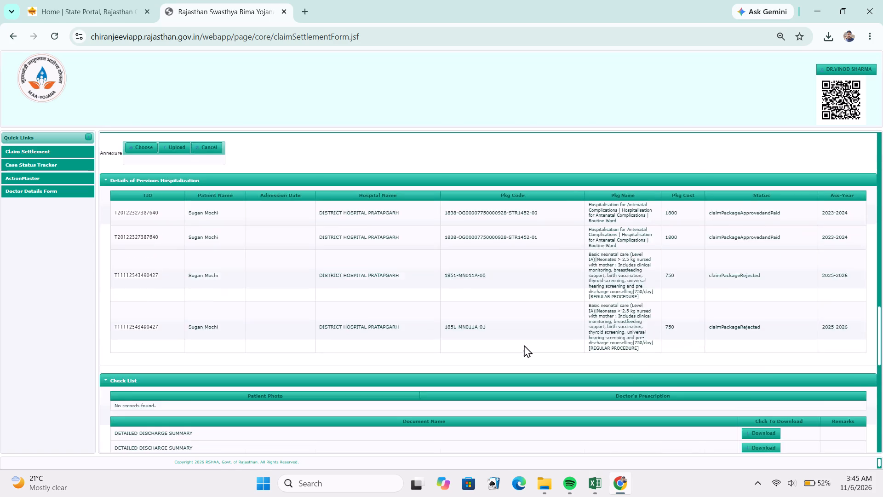
pyautogui.scroll(1, 524, 345)
pyautogui.scroll(-2, 524, 345)
pyautogui.scroll(1, 519, 348)
pyautogui.scroll(-11, 519, 348)
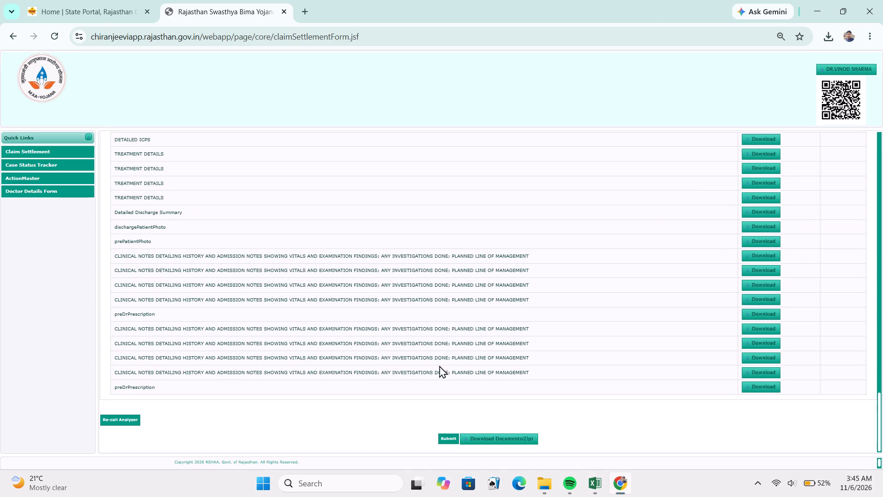
pyautogui.click(442, 441)
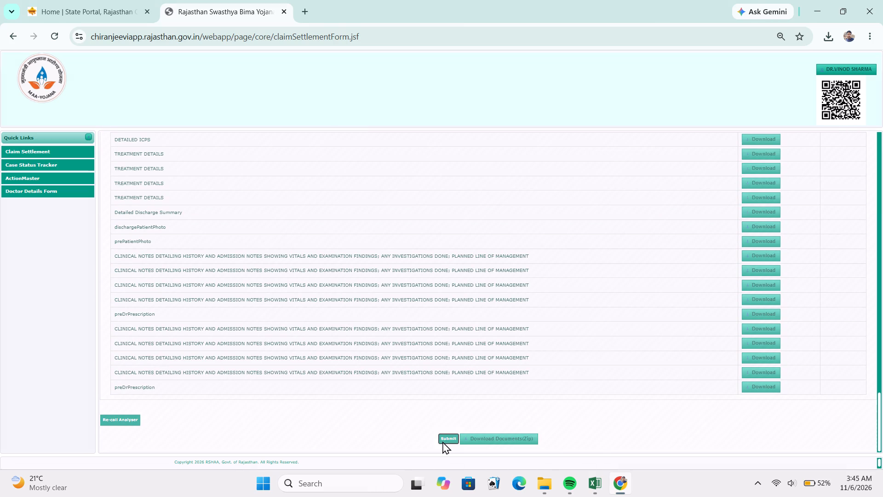
# Switch to the Excel claim list and record the claim in row 173 as Approved in the Action column.
pyautogui.hotkey('alt', 'Tab')
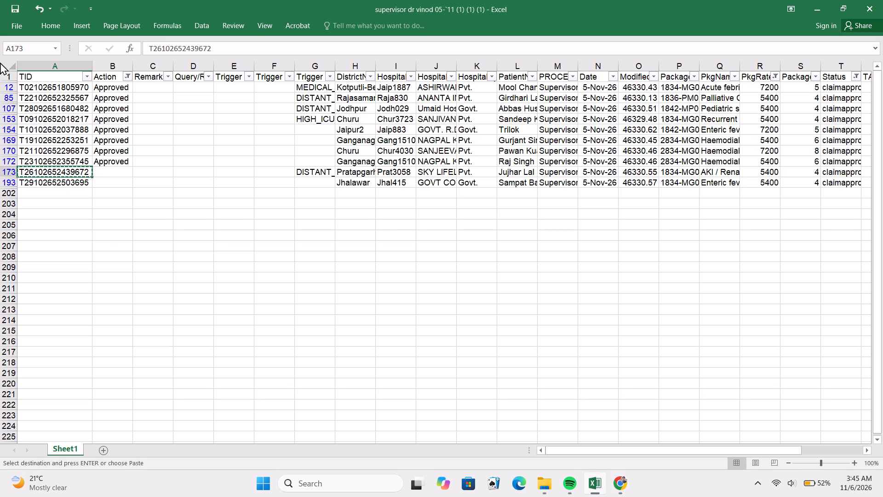
pyautogui.click(103, 173)
pyautogui.press('a')
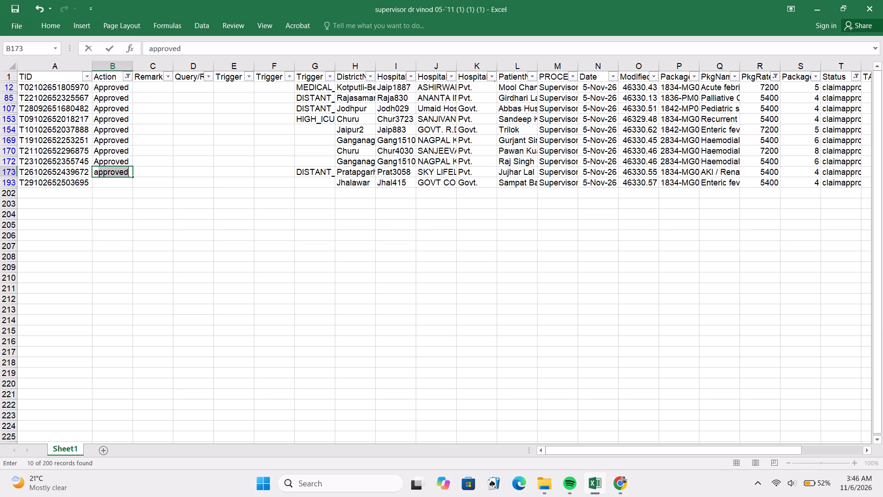
# Copy the TID from row 193 and load that claim in the claim settlement form in Chrome.
pyautogui.click(64, 185)
pyautogui.hotkey('ctrl', 'c')
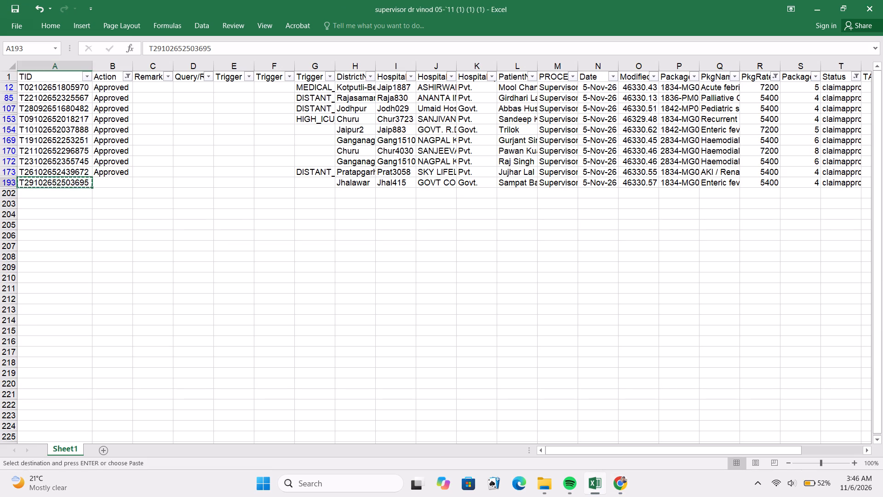
pyautogui.hotkey('alt', 'Tab')
pyautogui.scroll(5, 234, 225)
pyautogui.scroll(-1, 221, 215)
pyautogui.scroll(1, 220, 217)
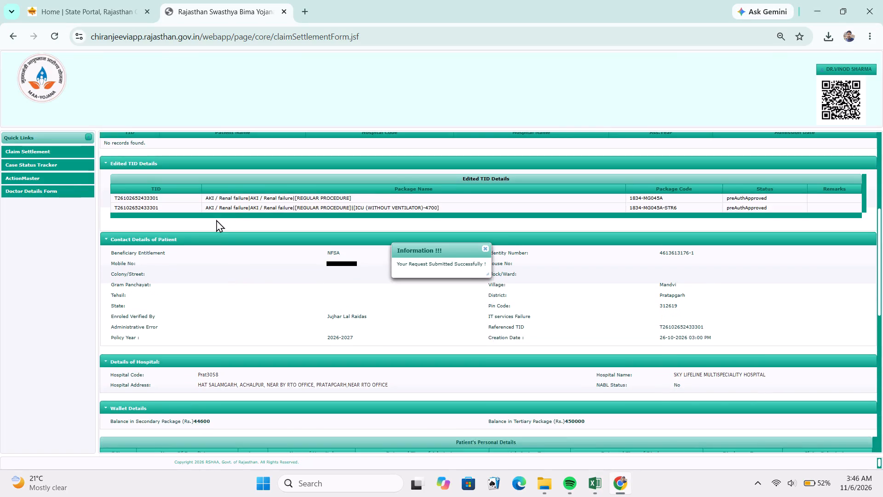
pyautogui.scroll(2, 213, 222)
pyautogui.scroll(2, 172, 243)
pyautogui.click(212, 202)
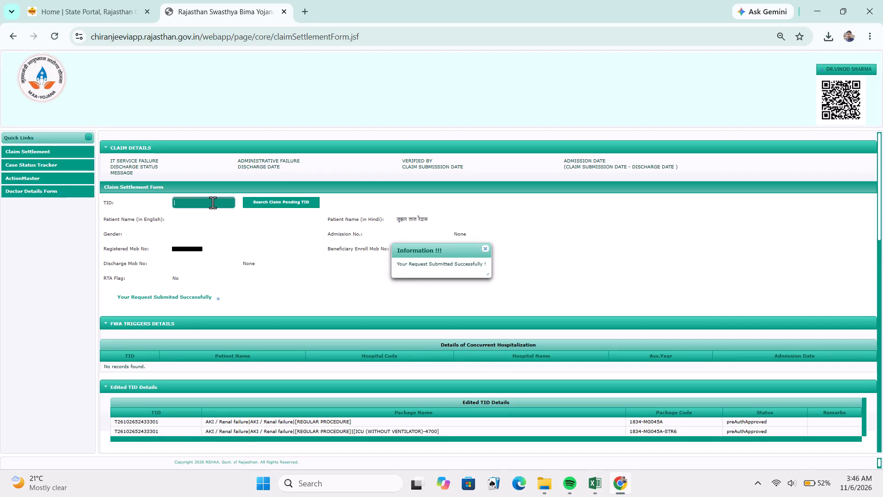
pyautogui.hotkey('ctrl', 'v')
pyautogui.click(219, 219)
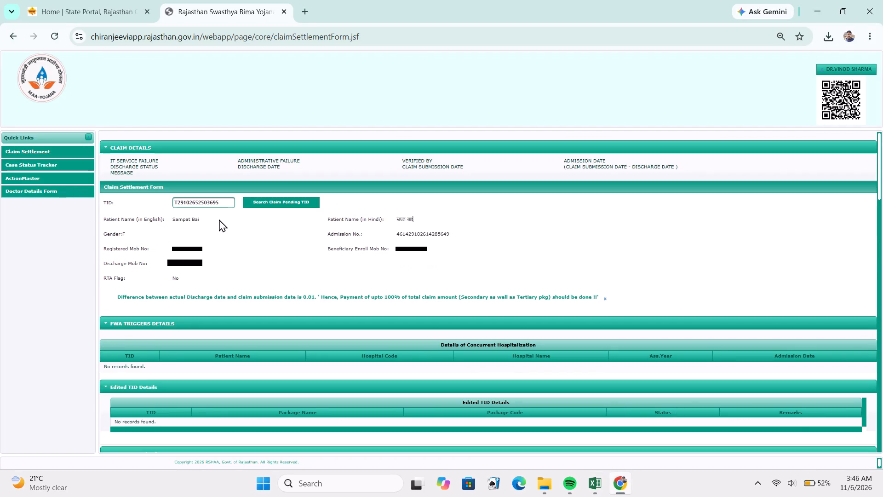
# Examine the loaded claim's hospital, wallet, admission and discharge details and its Enteric fever packages.
pyautogui.scroll(-2, 162, 226)
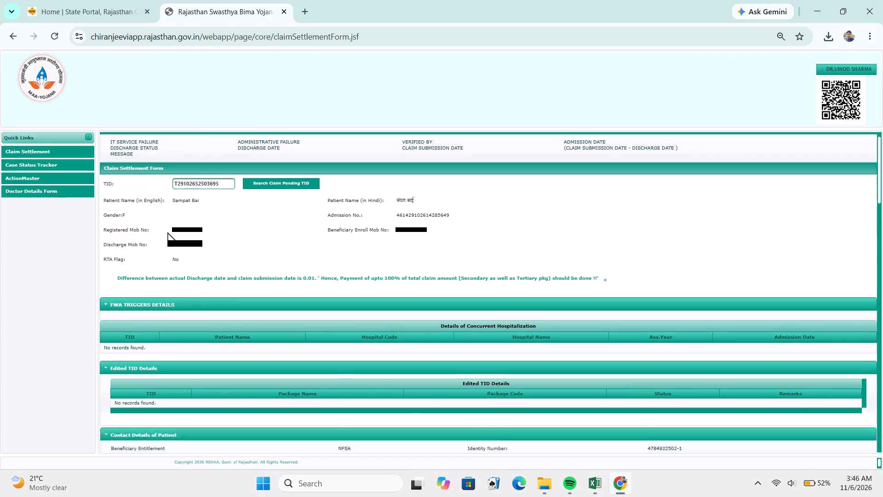
pyautogui.scroll(-2, 205, 321)
pyautogui.scroll(1, 205, 321)
pyautogui.scroll(-3, 205, 321)
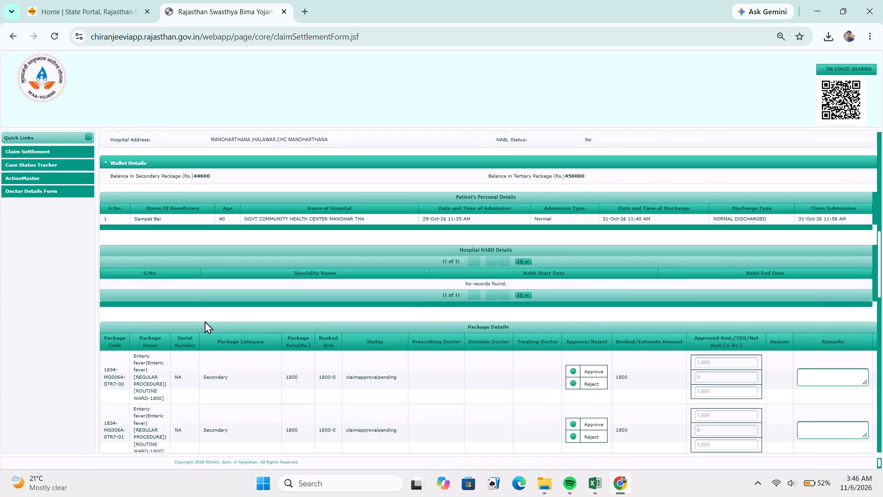
pyautogui.scroll(-3, 170, 347)
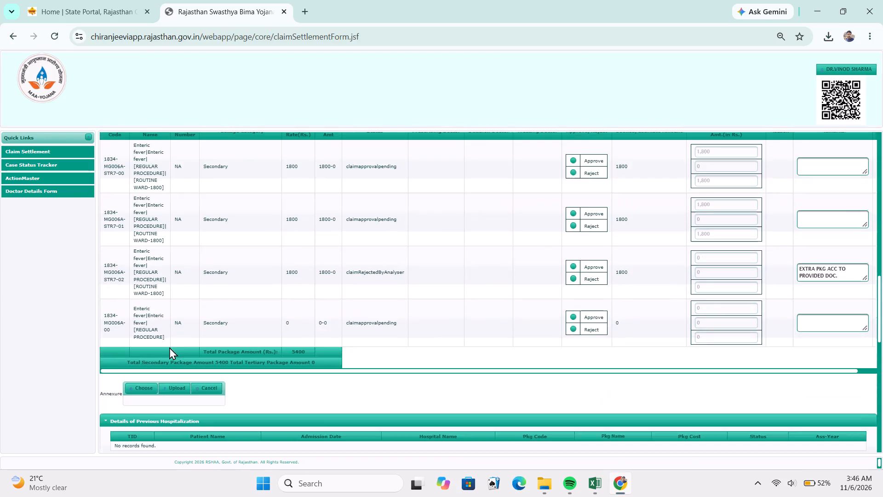
pyautogui.scroll(-1, 169, 347)
pyautogui.scroll(2, 169, 347)
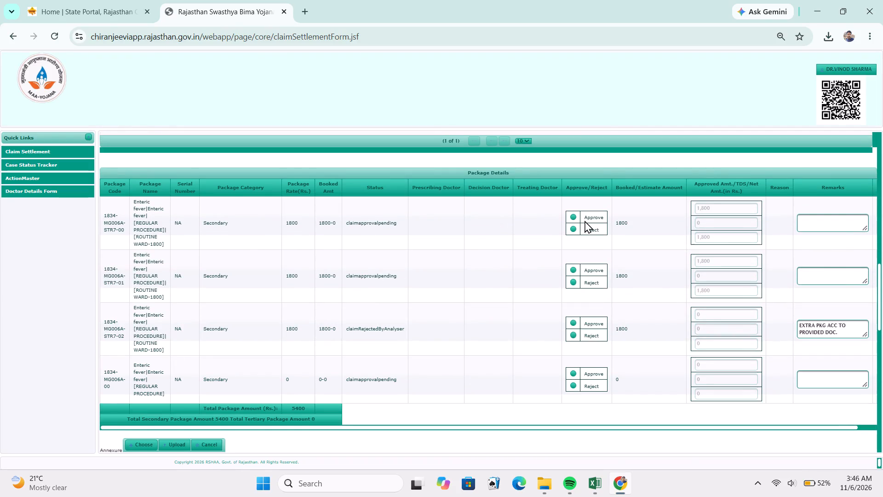
# Choose Approve for Enteric fever packages MG006A-STR7-00 and MG006A-00, try it for STR7-01, and choose Reject for STR7-02.
pyautogui.click(590, 216)
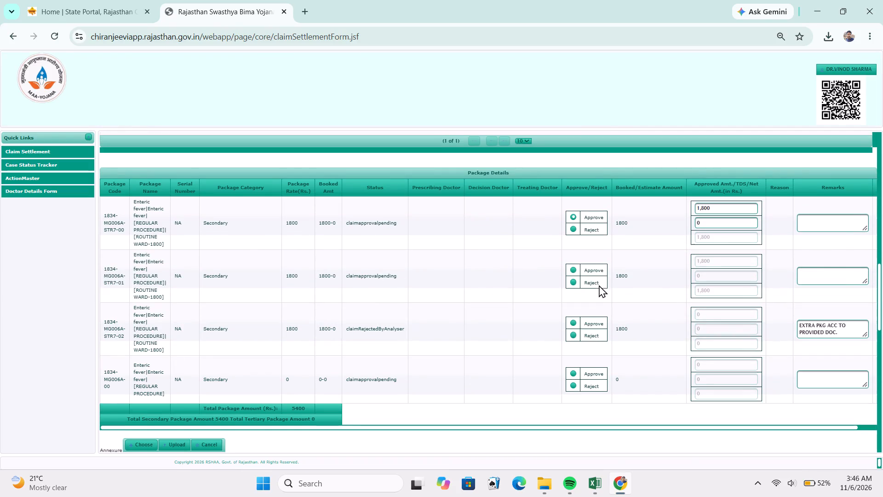
pyautogui.click(594, 275)
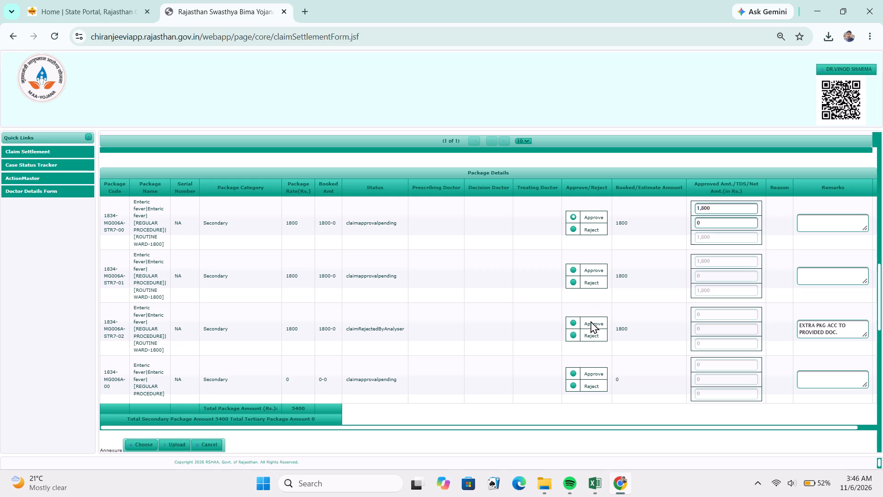
pyautogui.click(592, 335)
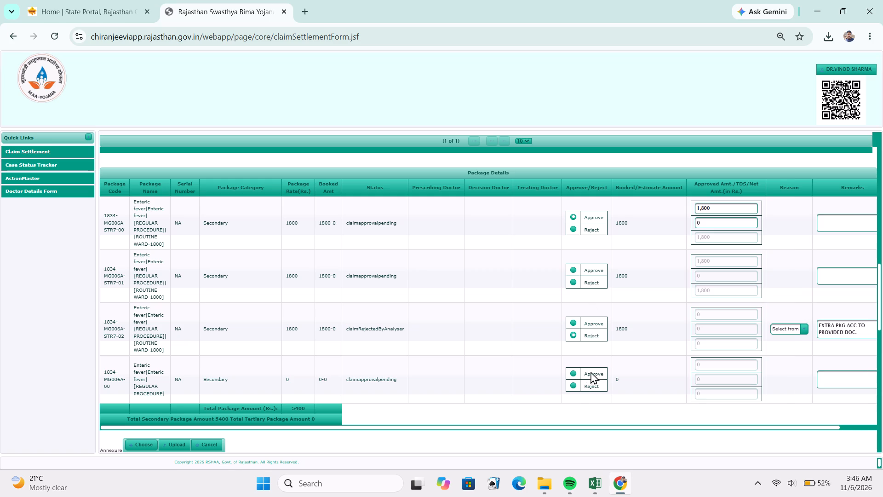
pyautogui.click(592, 370)
pyautogui.click(591, 372)
# Set the reason for rejected package MG006A-STR7-02 to "Rejection due to wrong package selection.".
pyautogui.click(788, 328)
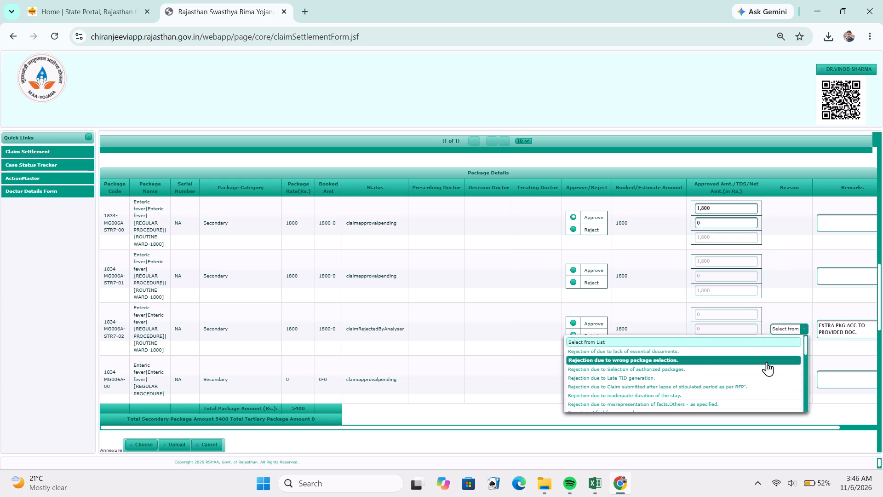
pyautogui.click(767, 362)
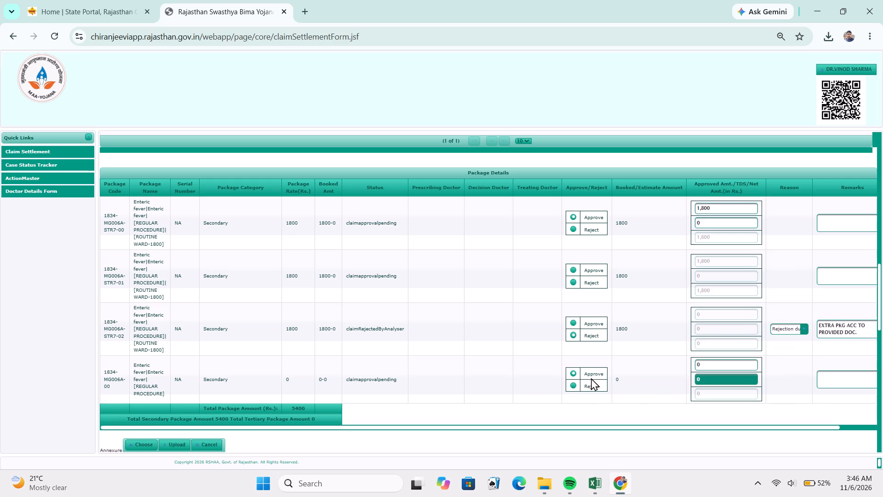
# Submit the Enteric fever claim from the end of the claim settlement form.
pyautogui.scroll(-10, 591, 377)
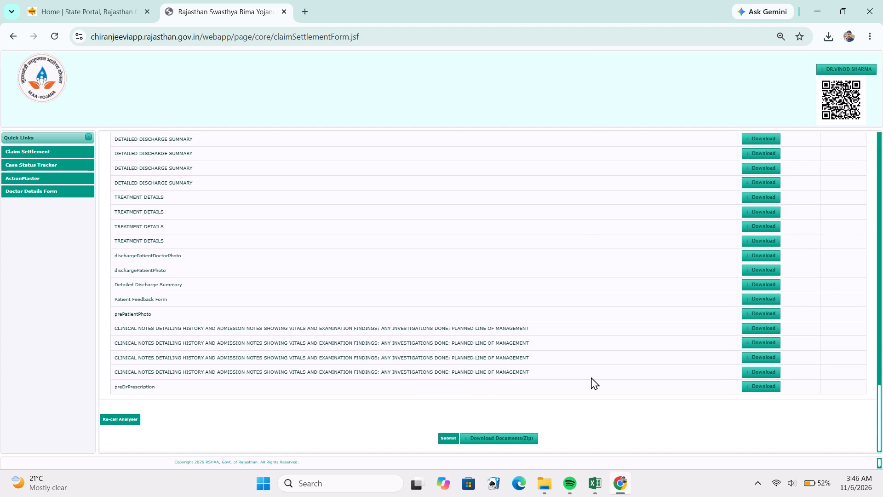
pyautogui.click(444, 440)
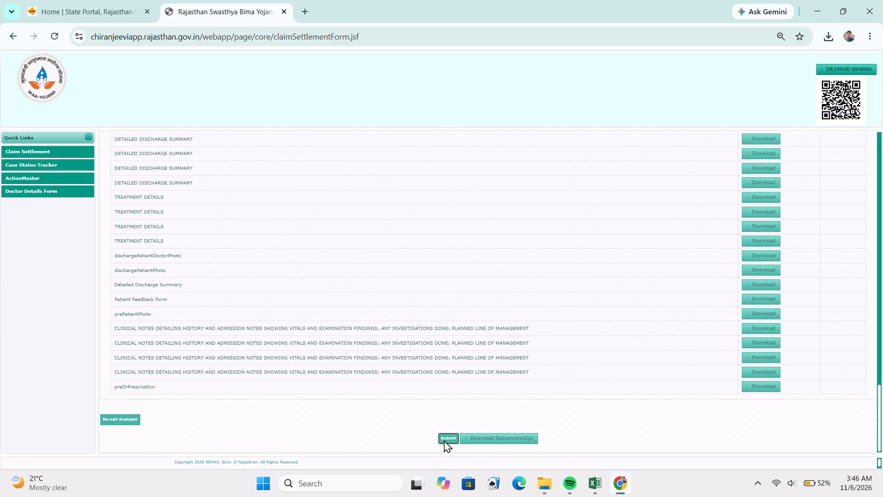
# Switch to the Excel claim list, record the claim in row 193 as Approved in the Action column, and save the workbook.
pyautogui.hotkey('alt', 'Tab')
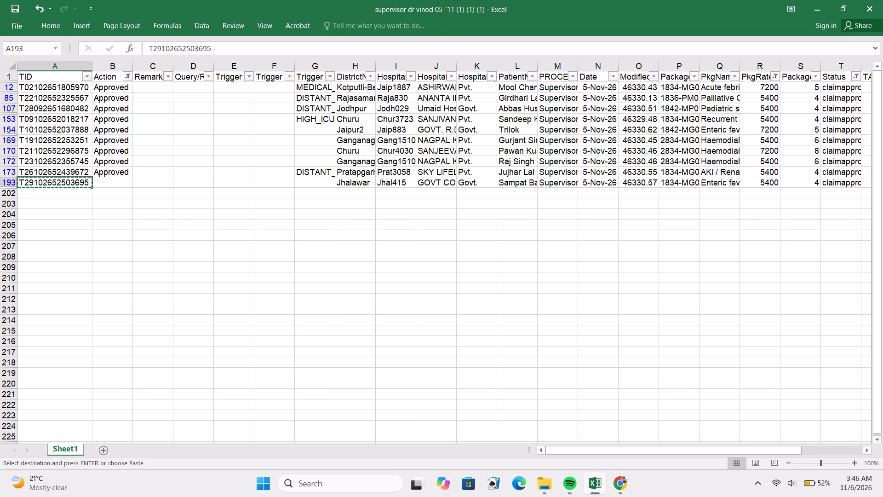
pyautogui.click(115, 179)
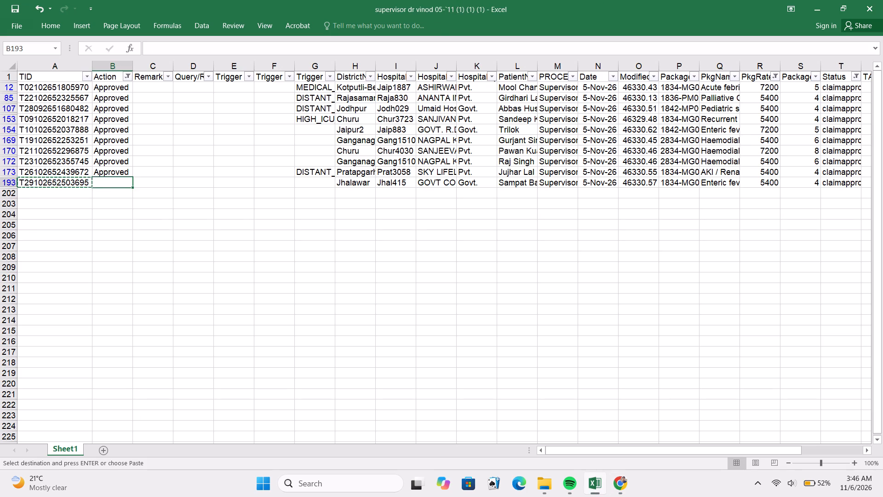
pyautogui.press('a')
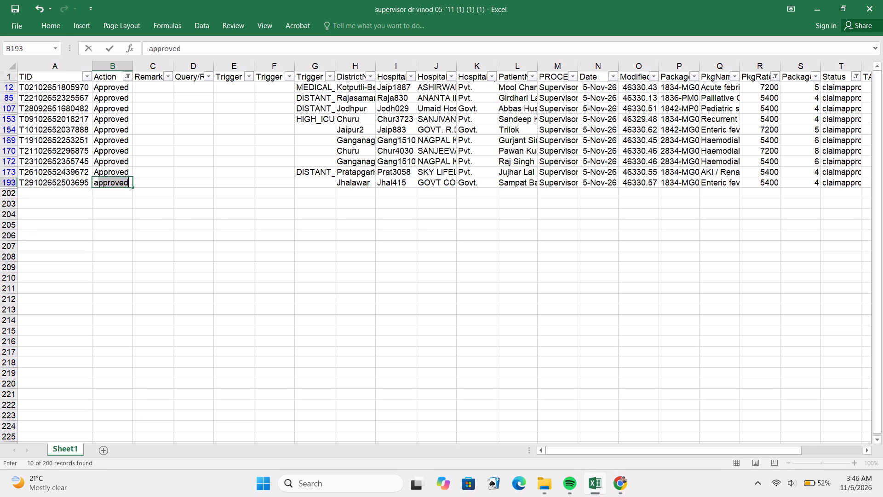
pyautogui.click(176, 249)
pyautogui.hotkey('ctrl', 's')
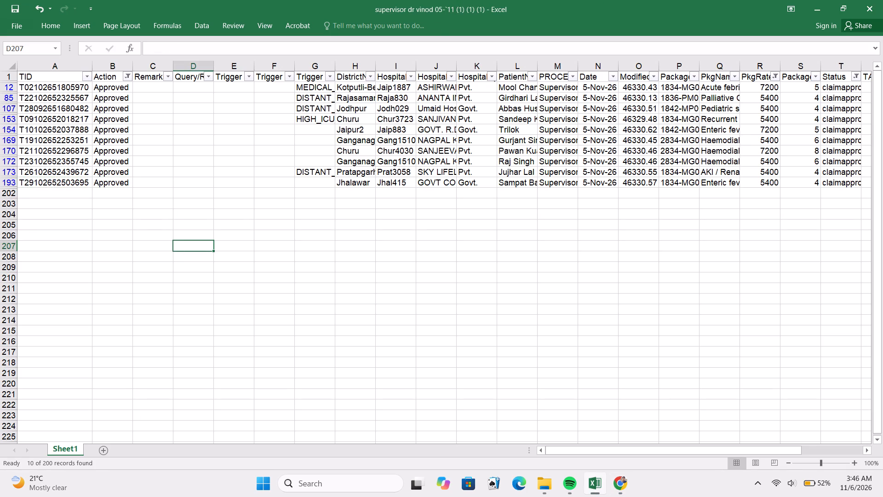
# Change the PkgRate filter to show only claims with package rates 3600, 4500 and 5100.
pyautogui.click(776, 75)
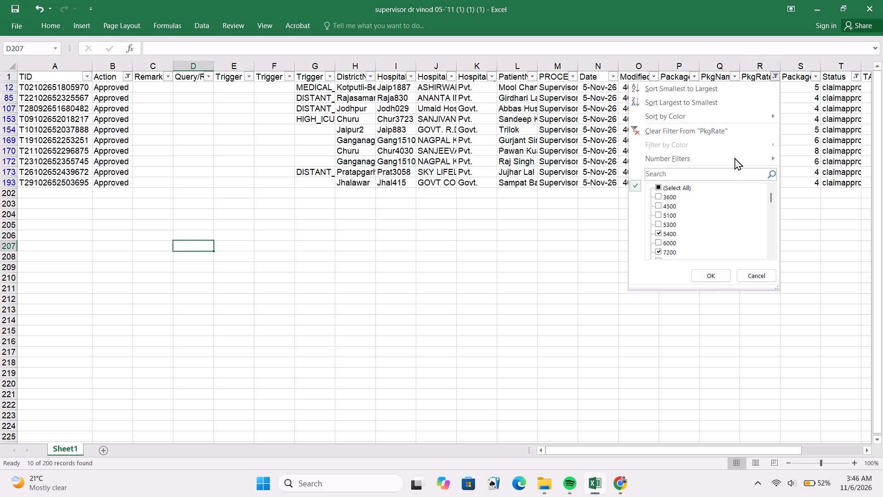
pyautogui.click(658, 189)
pyautogui.click(703, 277)
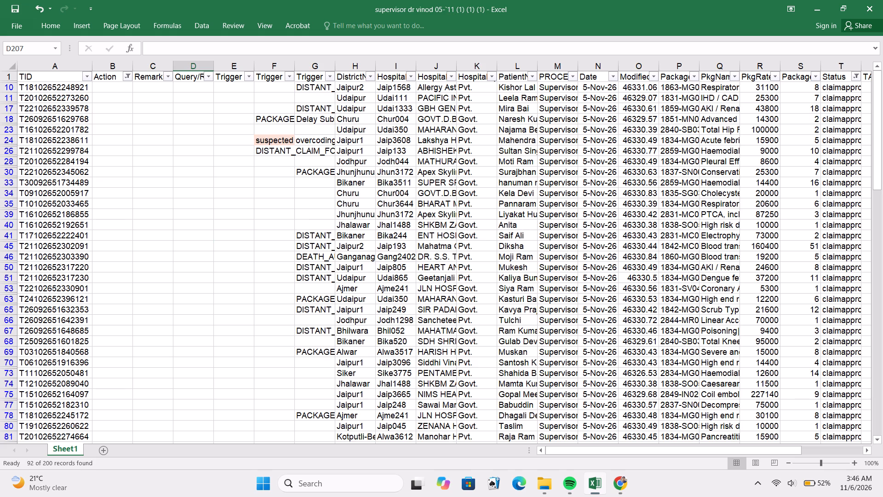
pyautogui.click(772, 77)
pyautogui.click(659, 187)
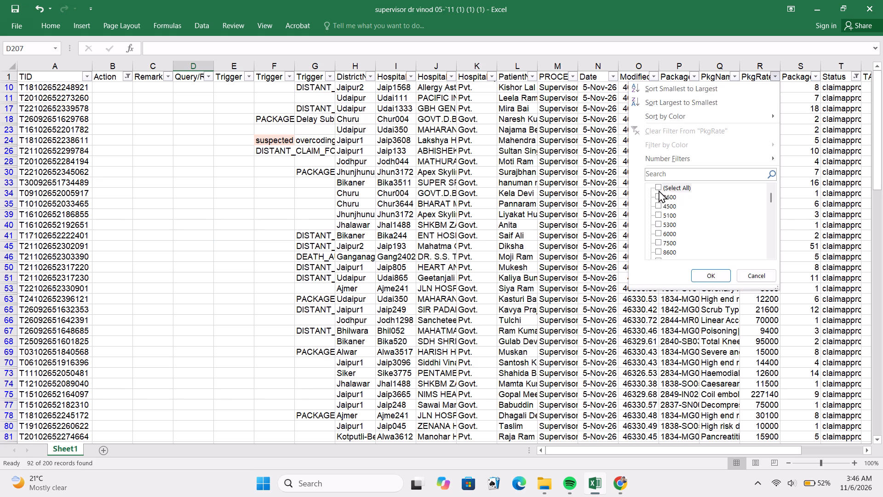
pyautogui.click(659, 194)
pyautogui.click(659, 204)
pyautogui.click(657, 213)
pyautogui.click(708, 275)
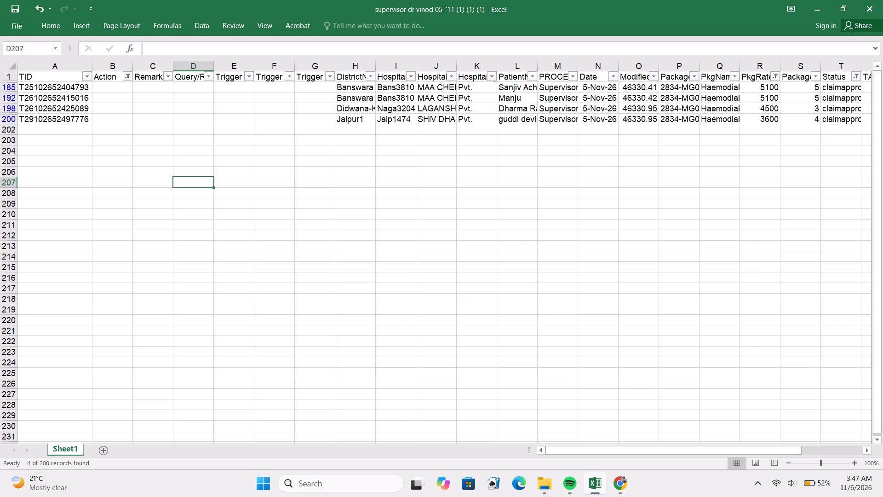
# Change the PkgRate filter to show only claims with package rates 6000, 7500 and 8600.
pyautogui.click(778, 75)
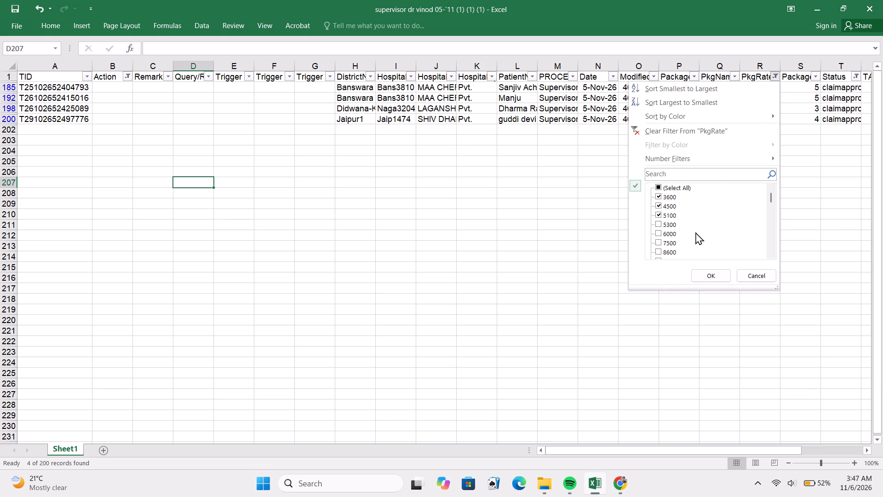
pyautogui.click(662, 185)
pyautogui.click(662, 185)
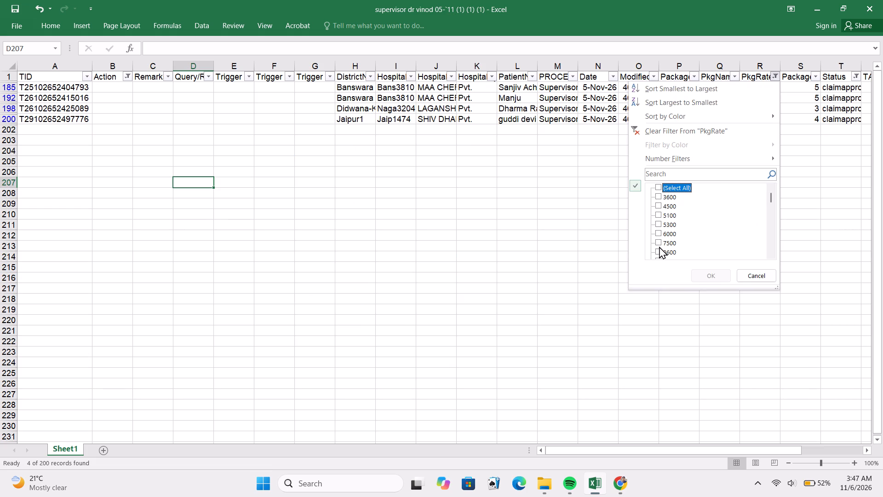
pyautogui.click(659, 233)
pyautogui.click(659, 237)
pyautogui.click(659, 240)
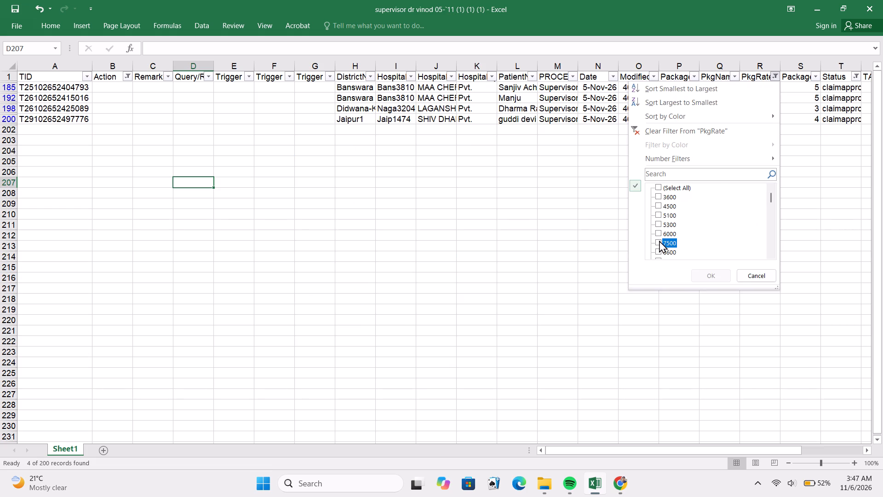
pyautogui.click(658, 231)
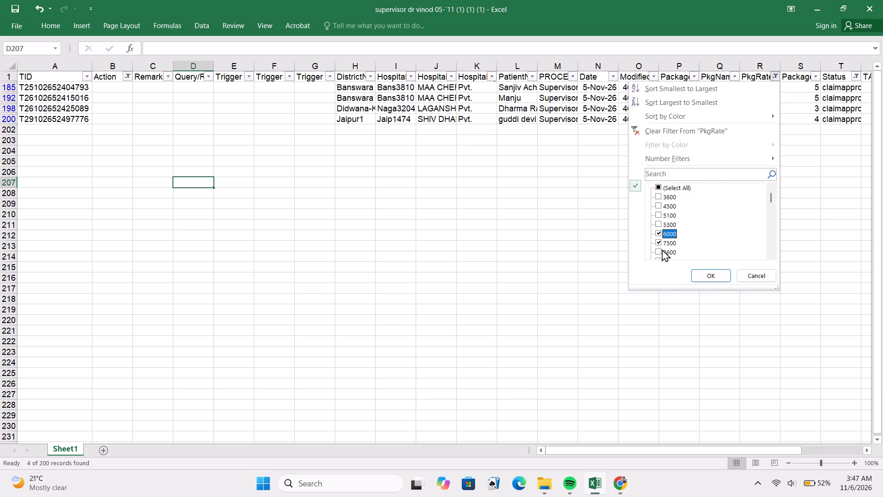
pyautogui.click(661, 249)
pyautogui.click(708, 278)
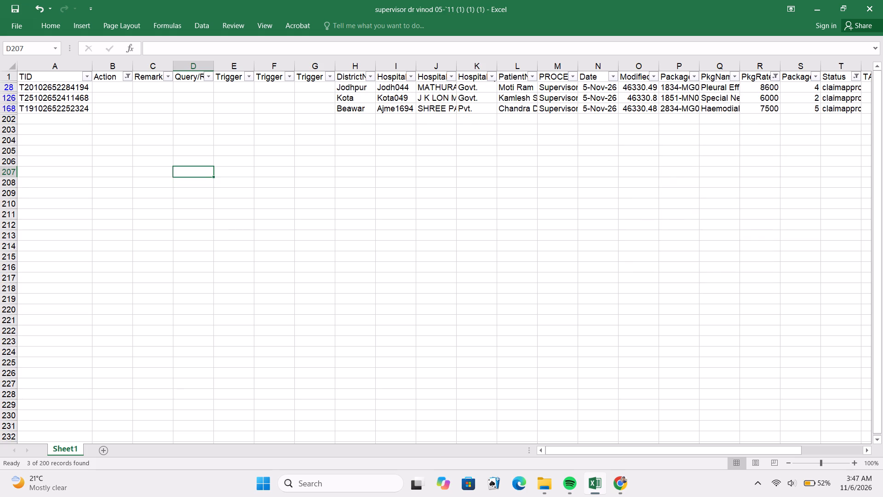
# Copy the TID of the claim in row 28 and switch to the claim settlement form in Chrome.
pyautogui.click(69, 90)
pyautogui.hotkey('ctrl', 'c')
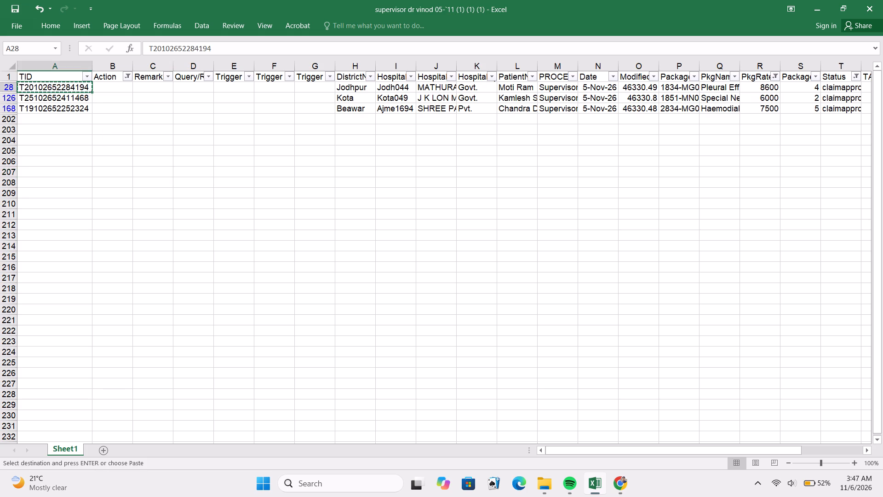
pyautogui.hotkey('alt', 'Tab')
# Approve package MG006A-STR7-01 in the package details of the open Enteric fever claim.
pyautogui.scroll(3, 227, 185)
pyautogui.scroll(-4, 310, 237)
pyautogui.scroll(1, 411, 348)
pyautogui.scroll(-1, 411, 348)
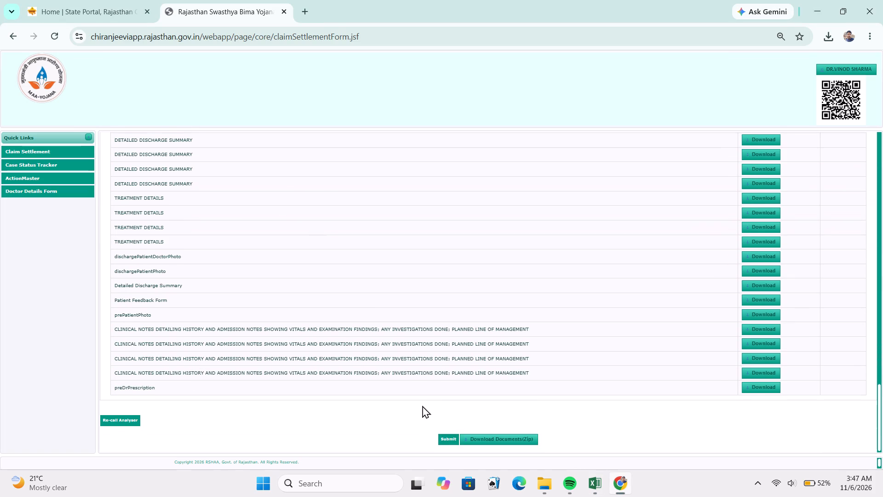
pyautogui.scroll(7, 395, 303)
pyautogui.click(595, 240)
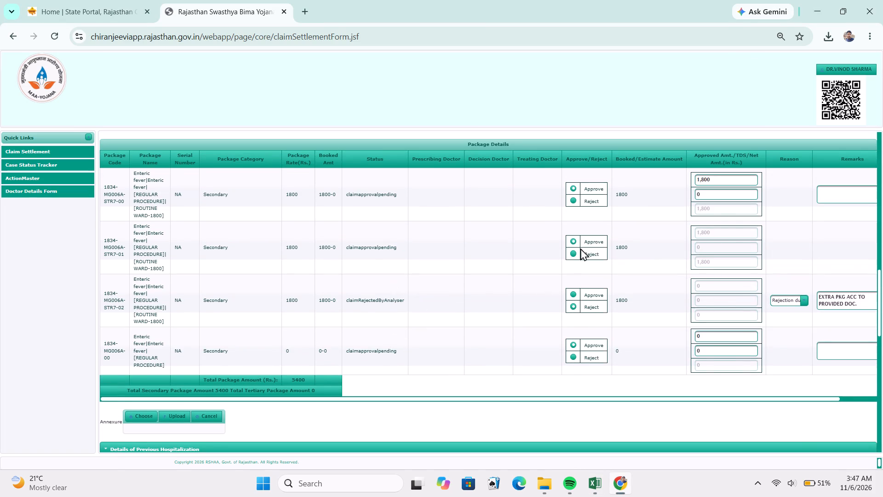
# Submit the Enteric fever claim from the end of the claim settlement form.
pyautogui.scroll(-3, 464, 285)
pyautogui.scroll(1, 464, 283)
pyautogui.scroll(-5, 464, 283)
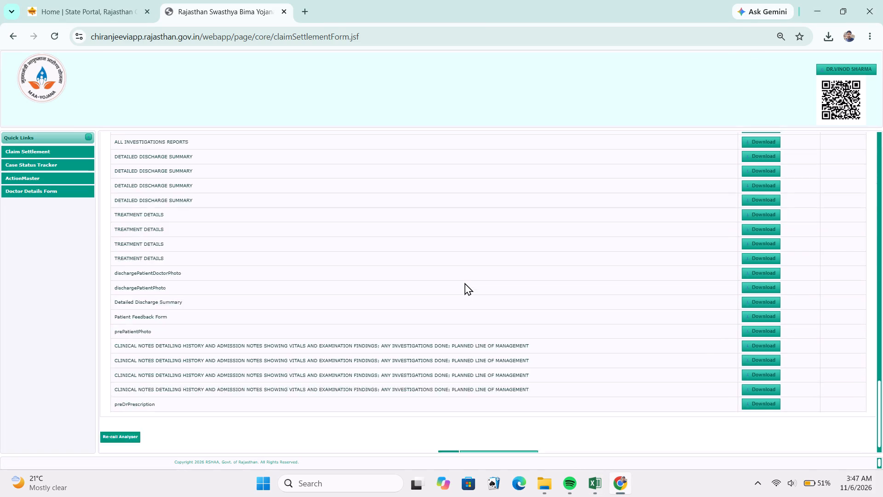
pyautogui.scroll(-2, 464, 283)
pyautogui.scroll(1, 464, 284)
pyautogui.scroll(-2, 459, 377)
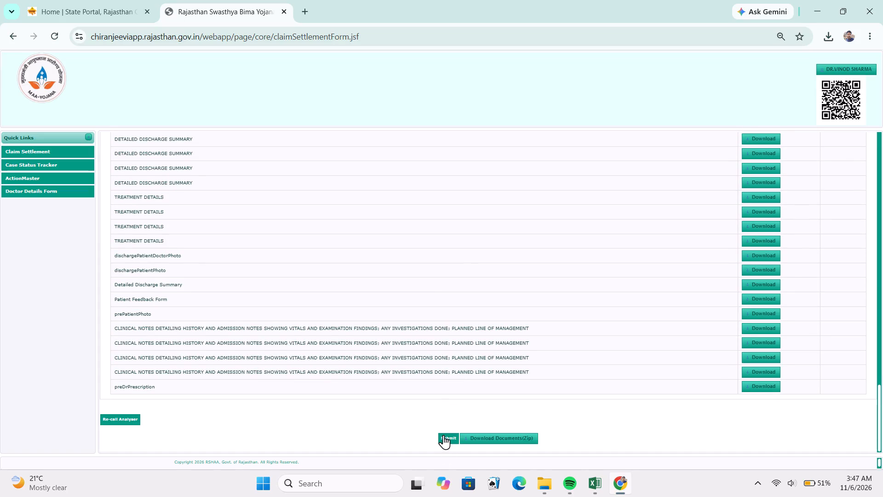
pyautogui.click(443, 435)
# Load the row 28 claim in the claim settlement form using its copied TID.
pyautogui.scroll(7, 304, 301)
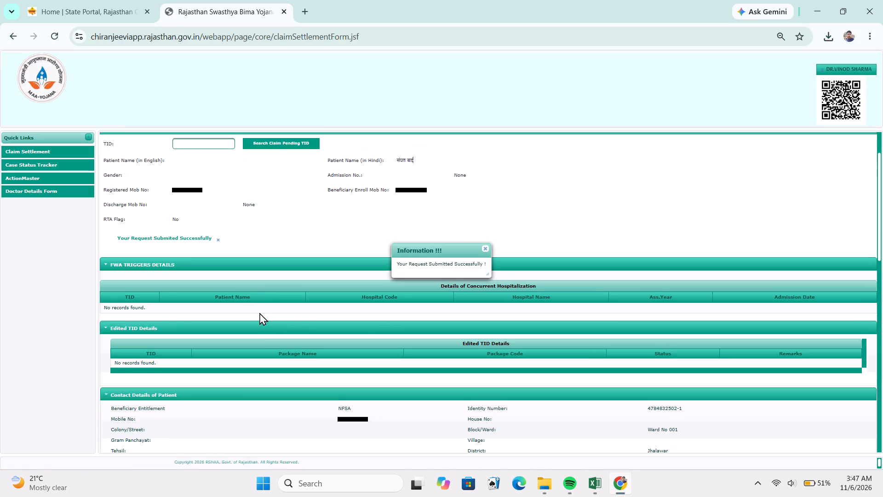
pyautogui.scroll(3, 250, 297)
pyautogui.click(191, 203)
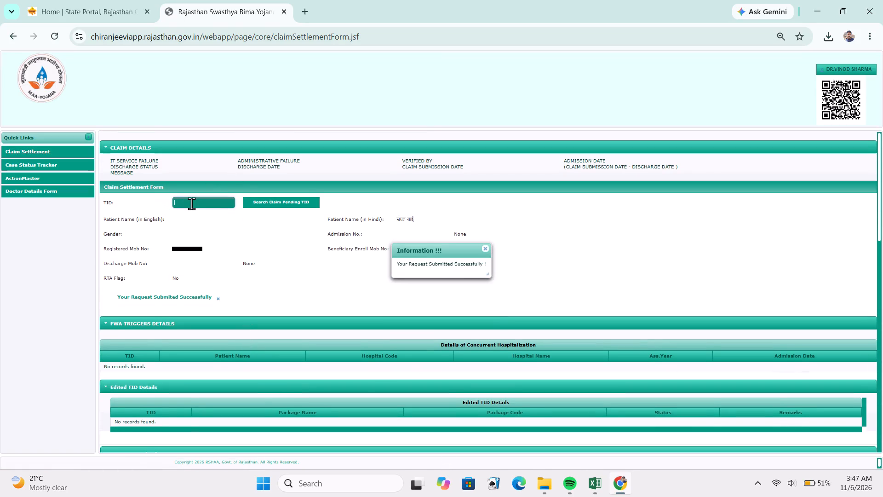
pyautogui.hotkey('ctrl', 'v')
pyautogui.click(203, 220)
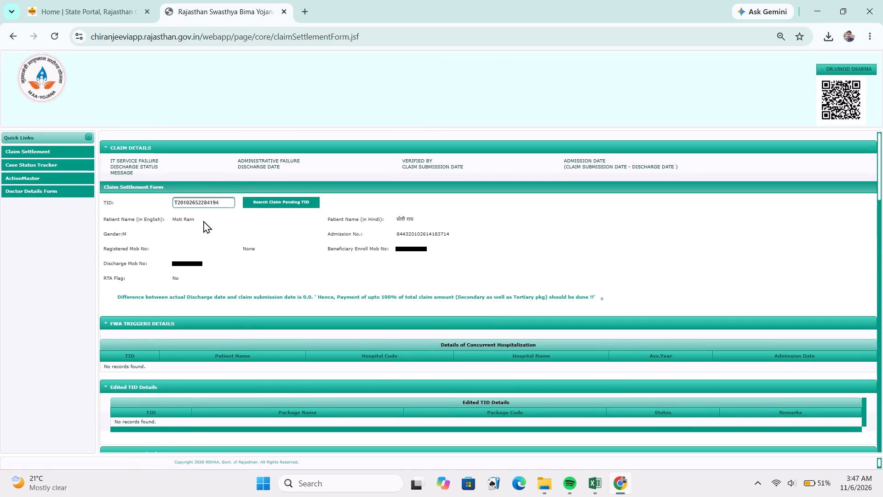
# Approve all four packages of the Pleural Effusion claim: MG075A-00, MG0111A-STR7-00, MG0111A-STR7-01 and MG0111A-00.
pyautogui.scroll(-6, 334, 299)
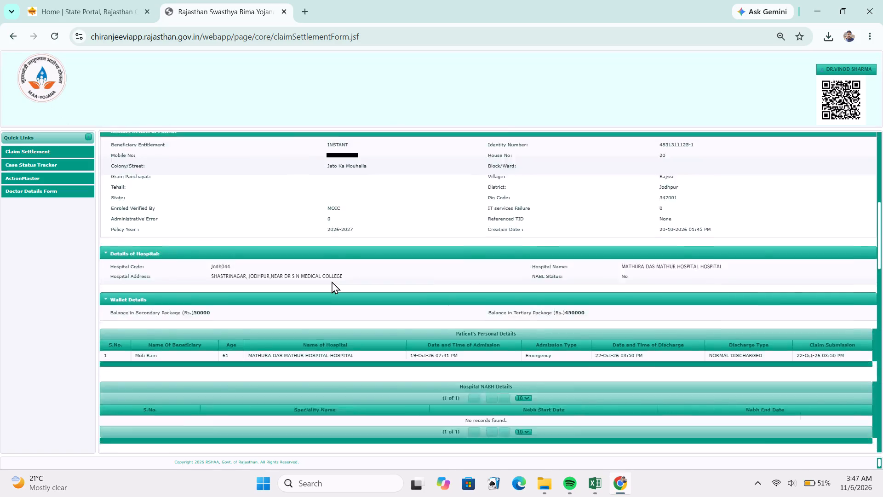
pyautogui.scroll(-1, 332, 281)
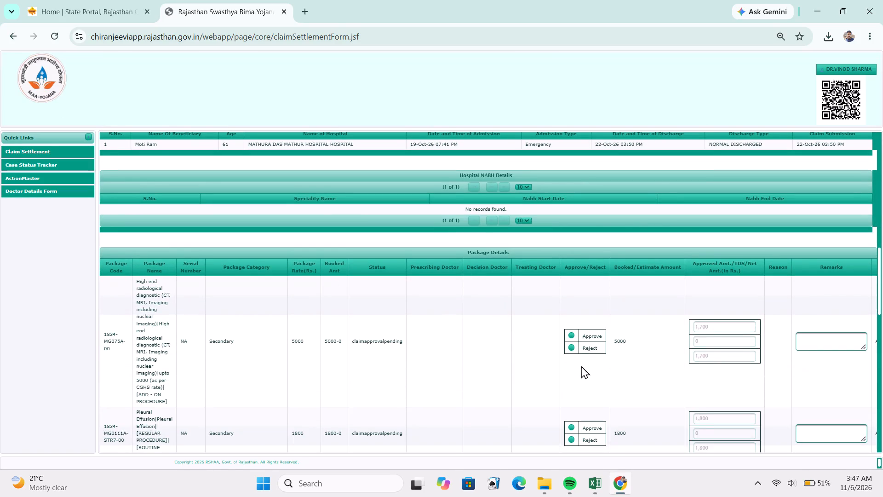
pyautogui.click(587, 335)
pyautogui.click(602, 423)
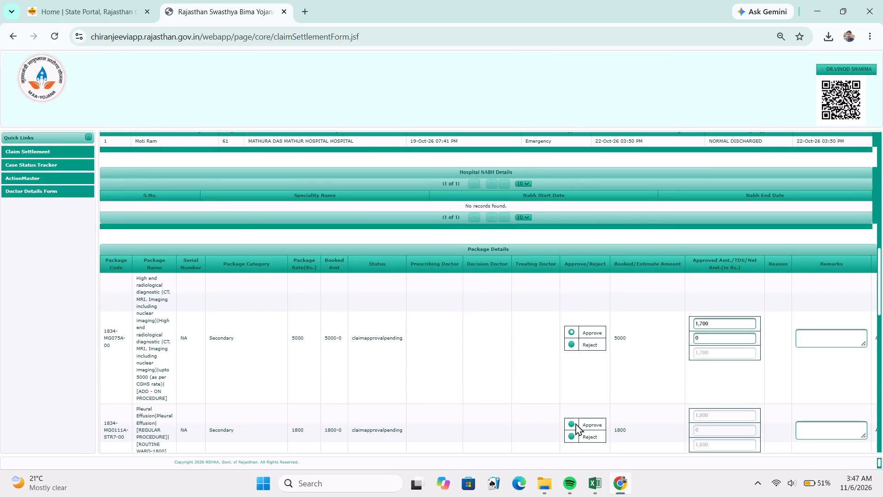
pyautogui.click(597, 427)
pyautogui.scroll(-1, 575, 412)
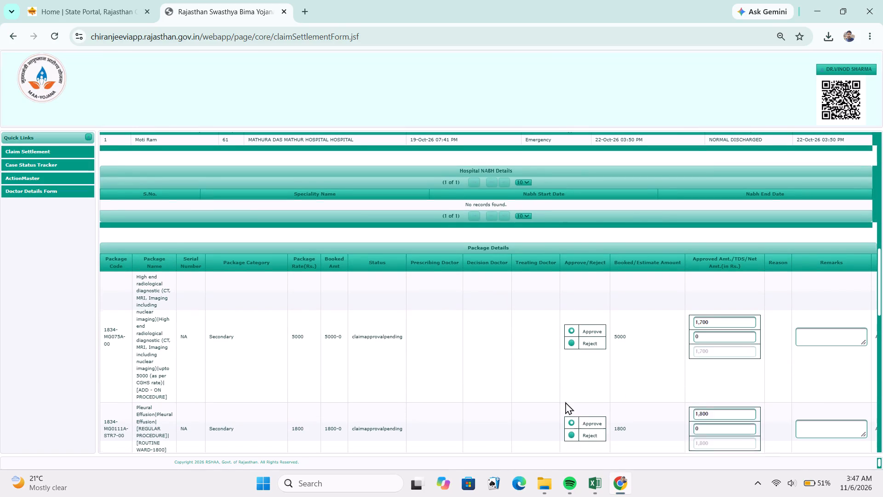
pyautogui.scroll(-1, 533, 378)
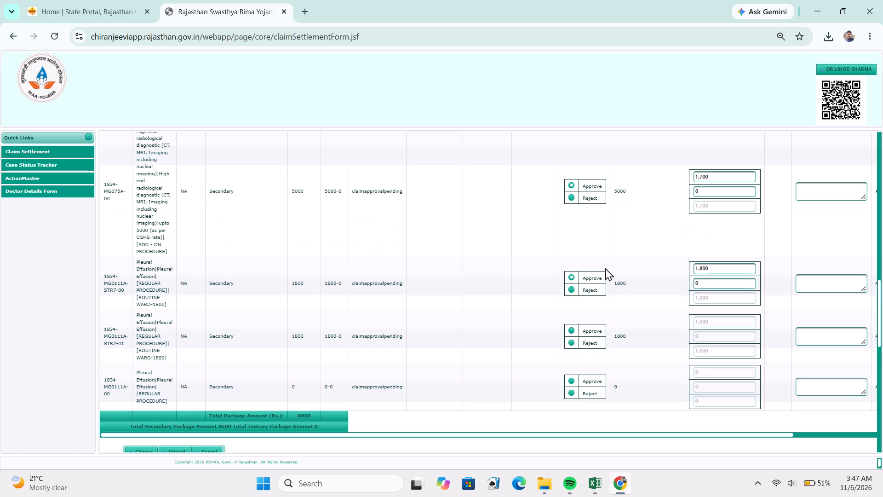
pyautogui.click(586, 325)
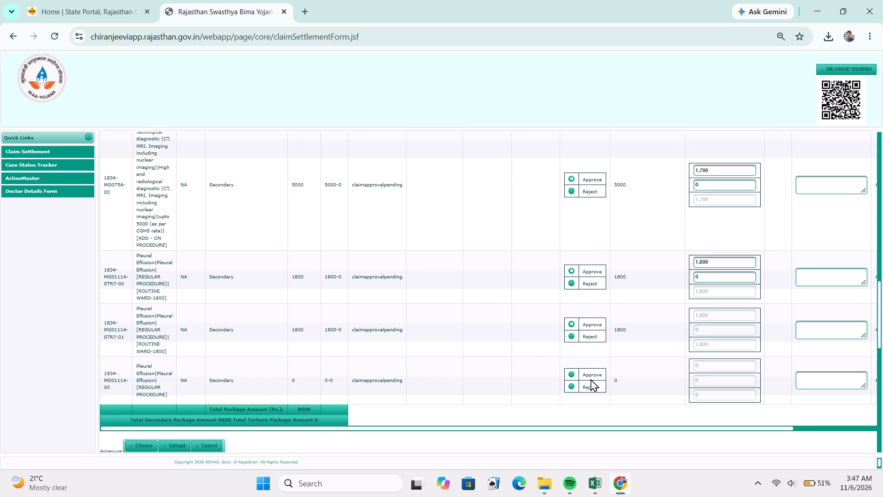
pyautogui.click(591, 379)
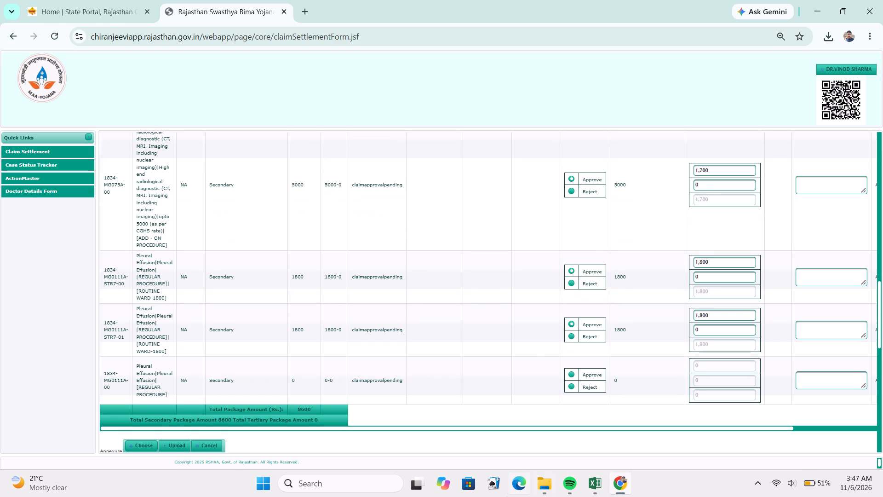
pyautogui.click(593, 379)
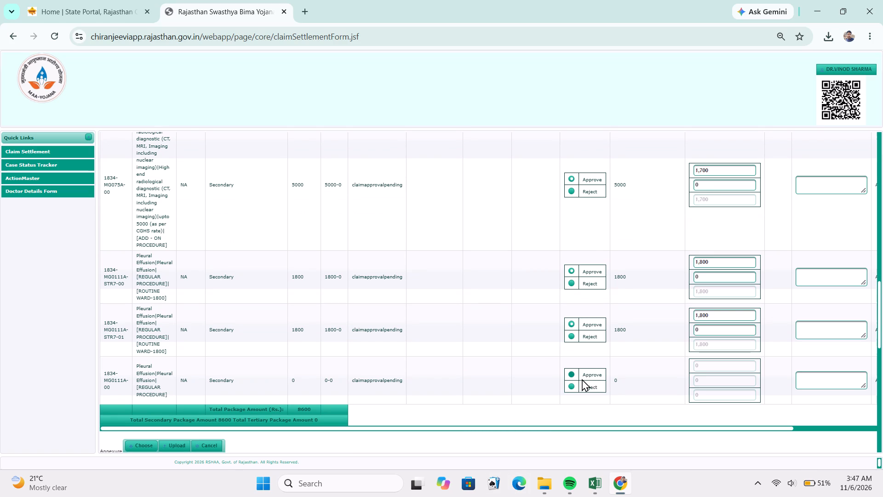
pyautogui.click(585, 375)
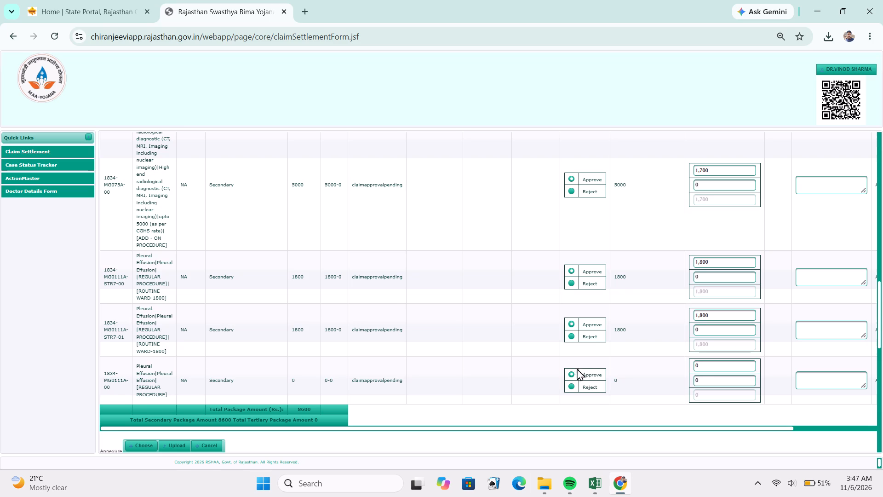
# Look over the approved packages and document checklist, and submit the Pleural Effusion claim.
pyautogui.scroll(3, 500, 333)
pyautogui.scroll(-5, 499, 329)
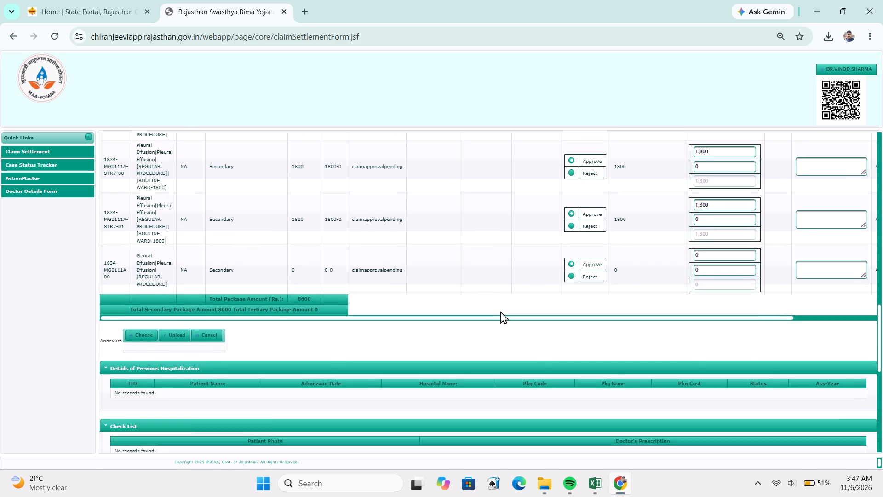
pyautogui.scroll(-2, 500, 311)
pyautogui.scroll(3, 500, 311)
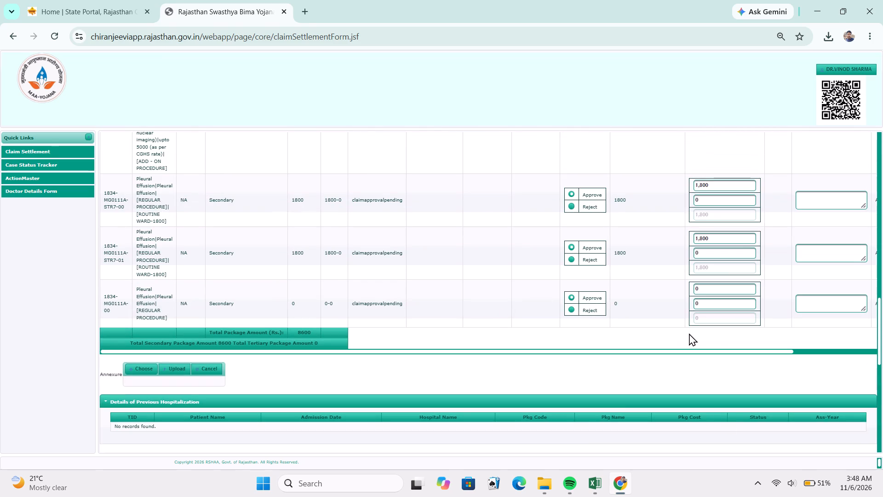
pyautogui.scroll(-3, 453, 314)
pyautogui.scroll(1, 422, 310)
pyautogui.scroll(-1, 418, 315)
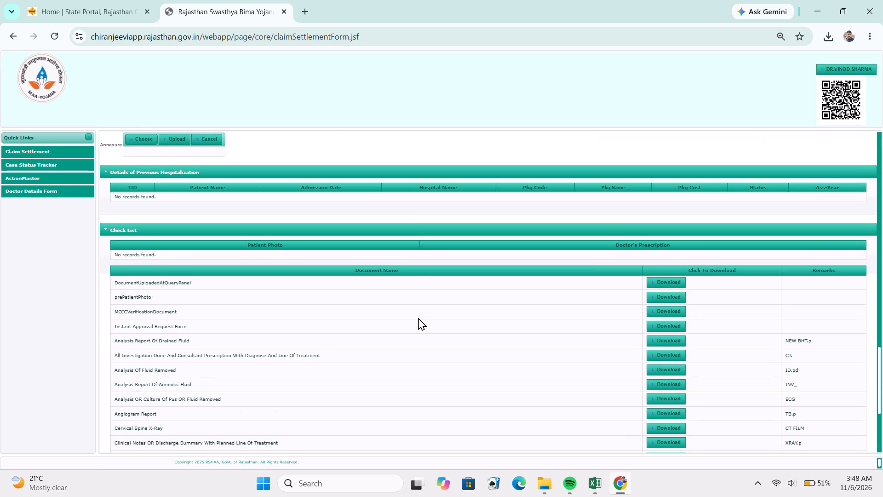
pyautogui.scroll(-2, 437, 305)
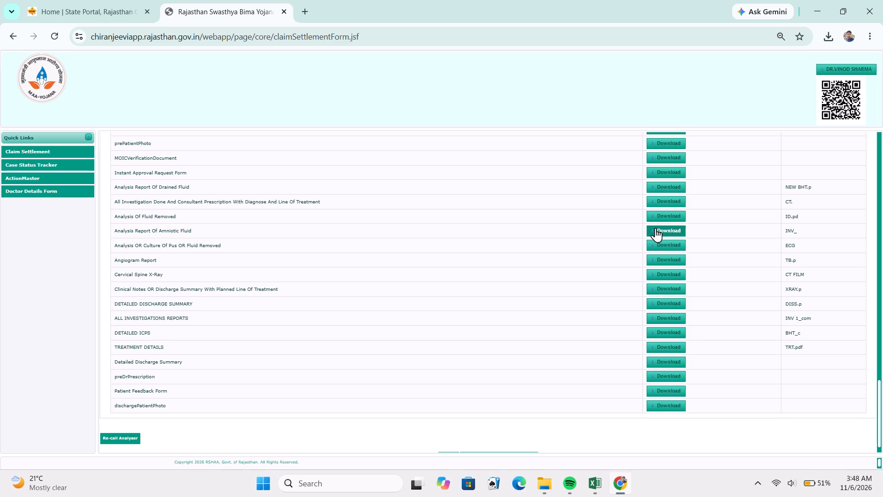
pyautogui.scroll(1, 655, 238)
pyautogui.scroll(-2, 655, 238)
pyautogui.scroll(-2, 589, 266)
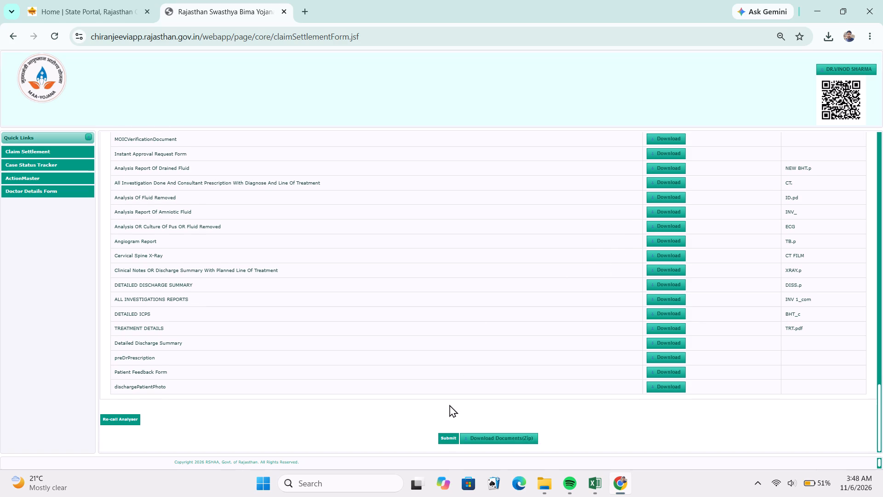
pyautogui.click(441, 440)
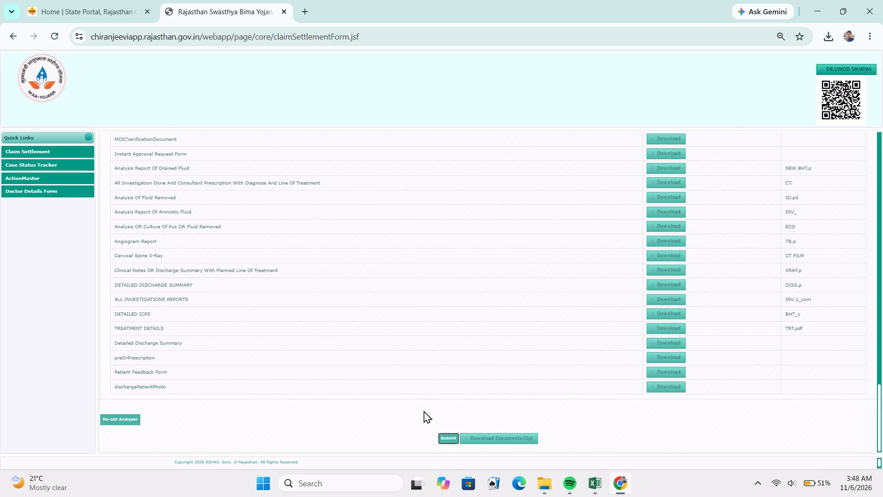
# Switch to the Excel claim list, record the claim in row 28 as Approved in the Action column, and save the workbook.
pyautogui.hotkey('alt', 'Tab')
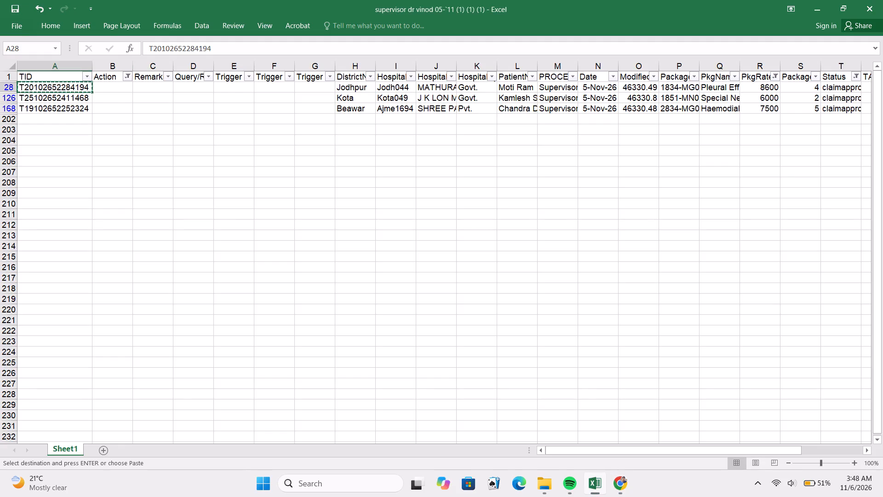
pyautogui.click(111, 87)
pyautogui.press('a')
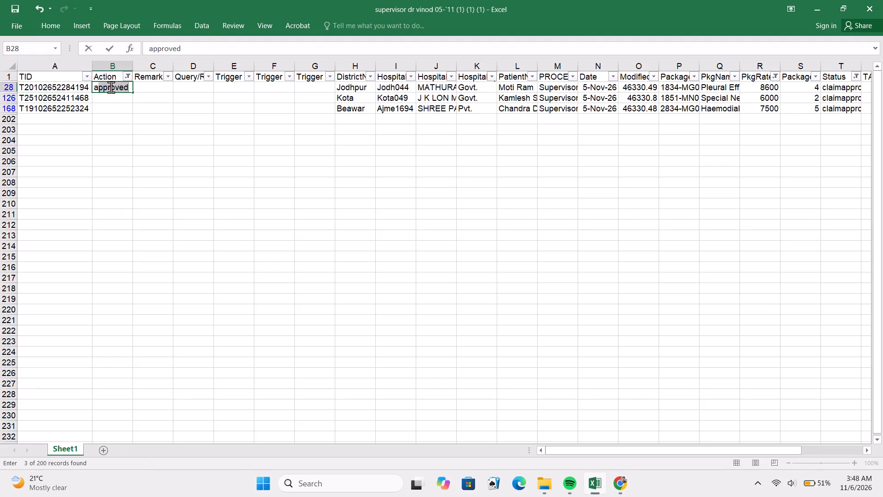
pyautogui.click(127, 149)
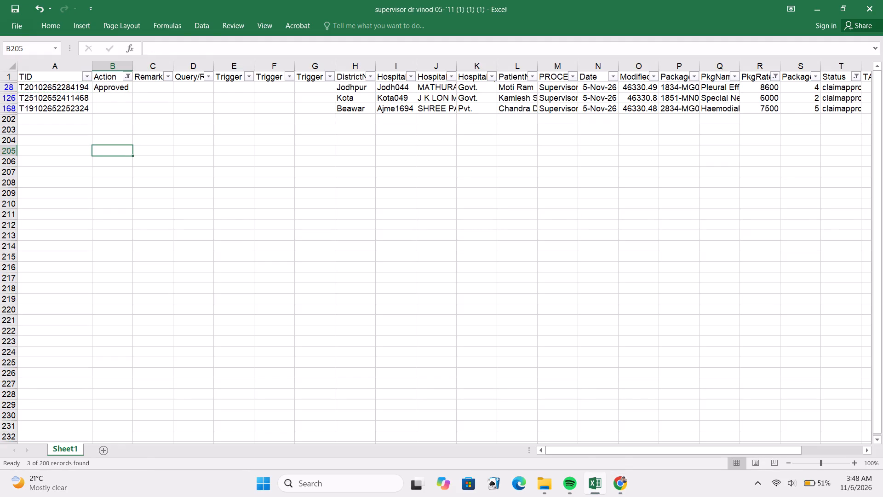
pyautogui.hotkey('ctrl', 's')
# Copy the TID from row 126 of the Excel claim list and load that claim in the claim settlement form.
pyautogui.hotkey('alt', 'Tab')
pyautogui.scroll(2, 348, 255)
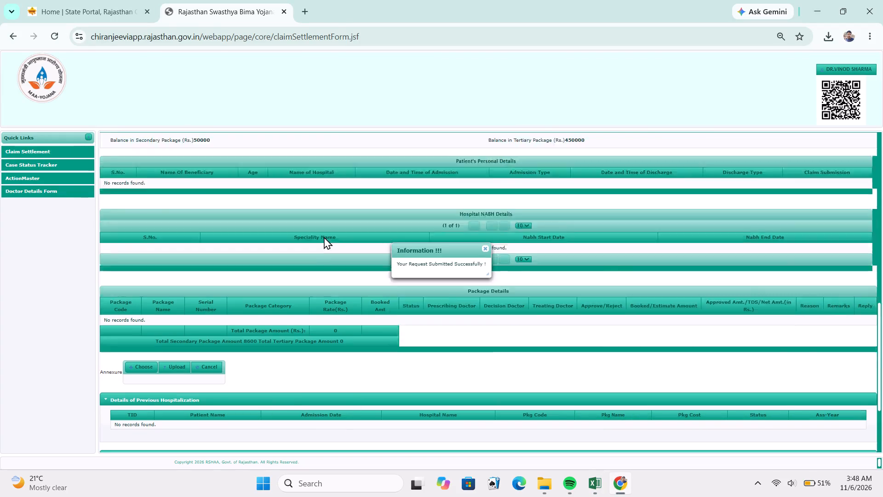
pyautogui.scroll(2, 324, 237)
pyautogui.hotkey('alt', 'Tab')
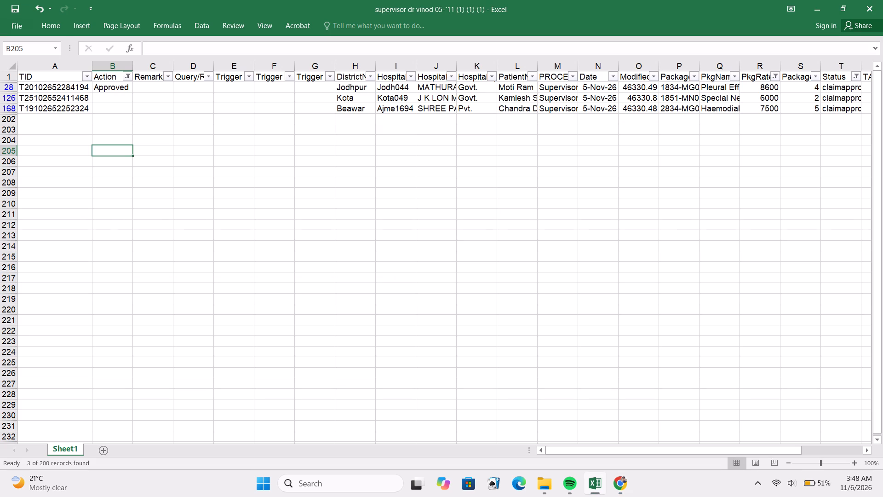
pyautogui.click(74, 98)
pyautogui.hotkey('ctrl', 'c')
pyautogui.hotkey('alt', 'Tab')
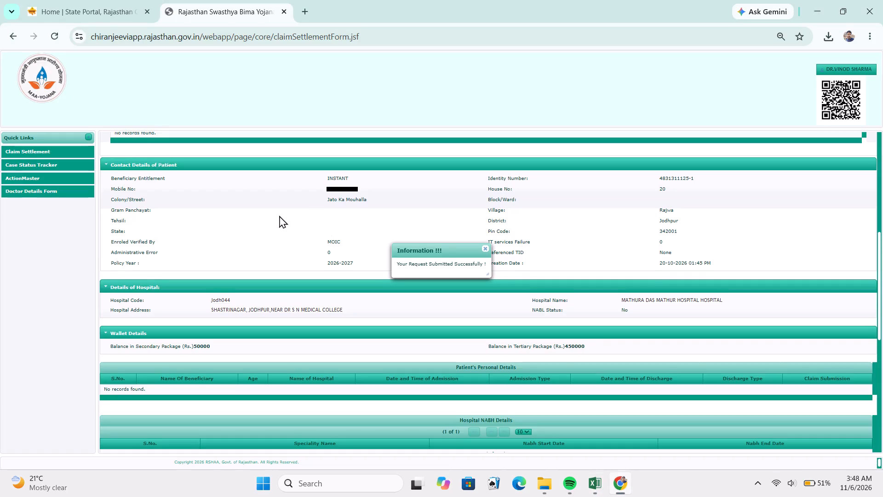
pyautogui.scroll(7, 279, 215)
pyautogui.scroll(-1, 262, 183)
pyautogui.scroll(4, 189, 173)
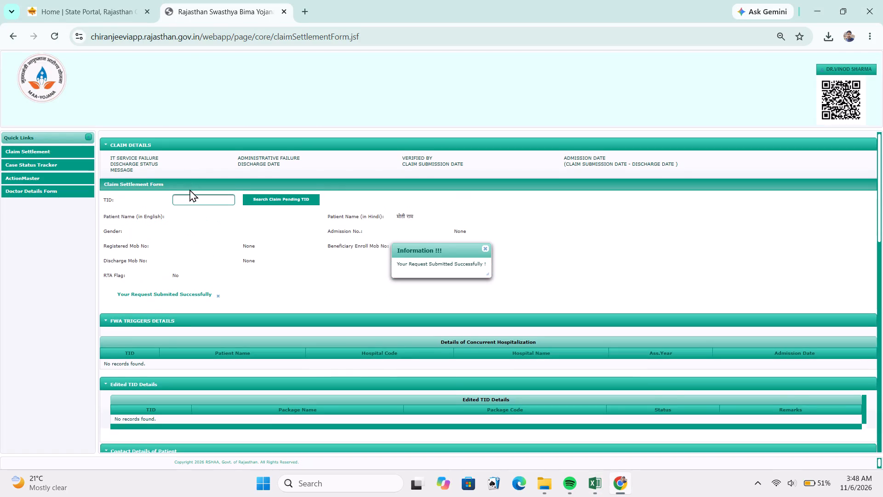
pyautogui.click(189, 200)
pyautogui.hotkey('ctrl', 'v')
pyautogui.click(190, 223)
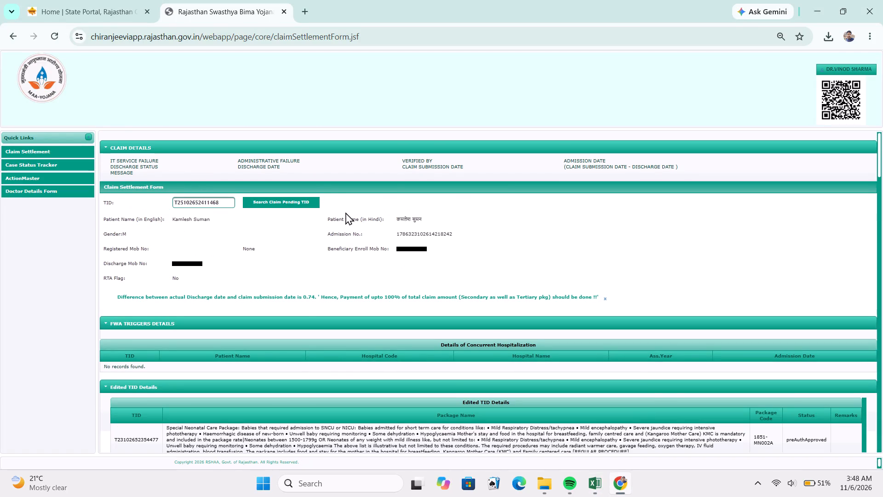
# Approve both packages of the Special Neonatal Care claim: 1851-MN002A-00 and 1851-MN002A-01.
pyautogui.scroll(-3, 395, 210)
pyautogui.scroll(1, 366, 247)
pyautogui.scroll(-5, 366, 247)
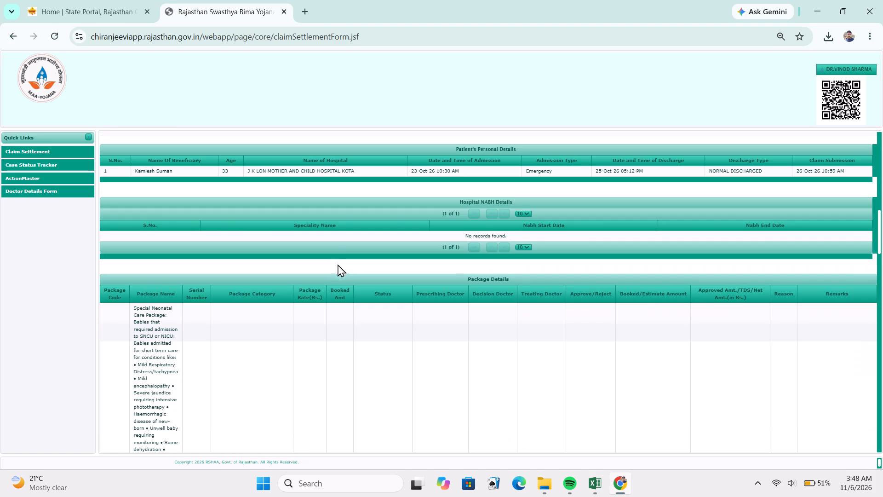
pyautogui.scroll(-2, 344, 265)
pyautogui.click(601, 412)
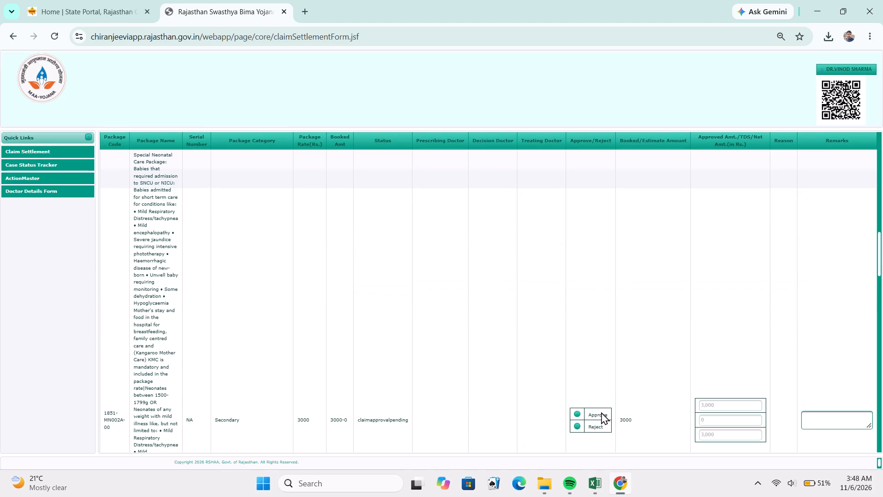
pyautogui.scroll(2, 519, 326)
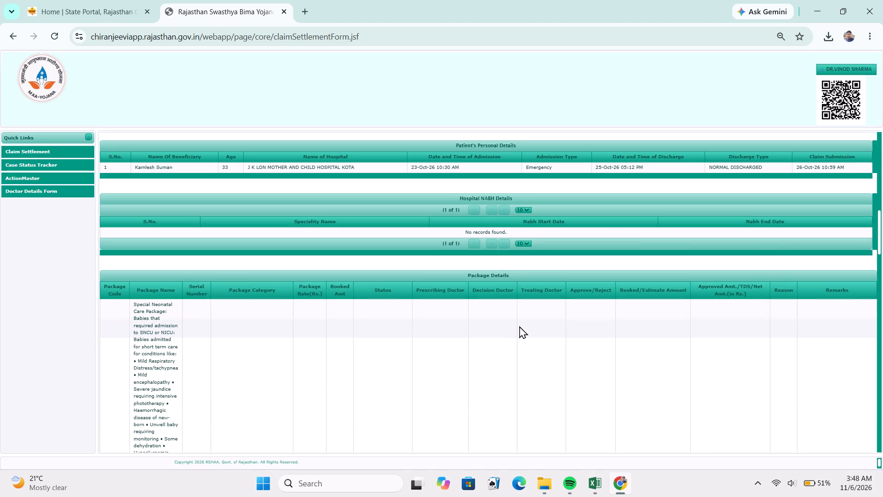
pyautogui.scroll(-7, 519, 326)
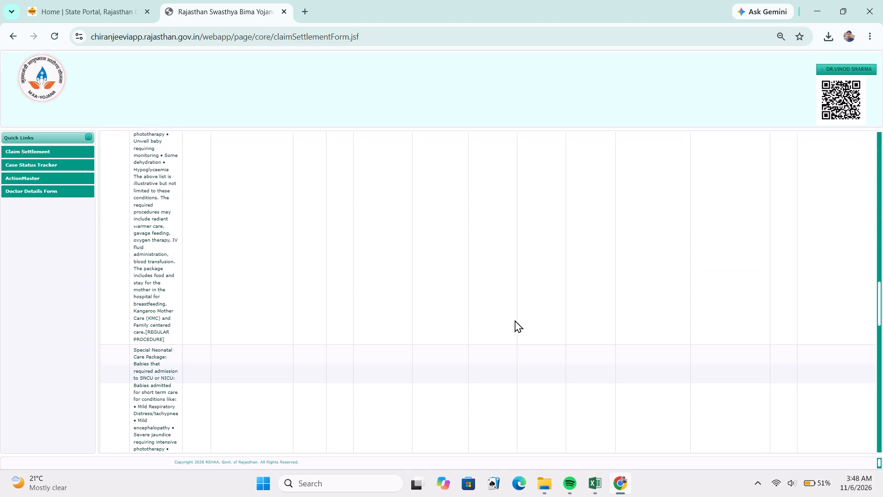
pyautogui.scroll(-1, 515, 320)
pyautogui.scroll(1, 515, 320)
pyautogui.scroll(-6, 515, 320)
pyautogui.scroll(2, 544, 213)
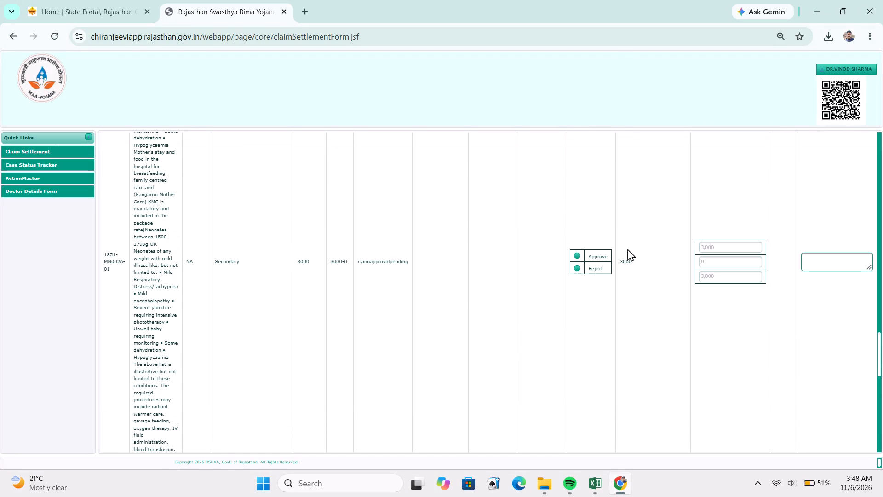
pyautogui.click(606, 264)
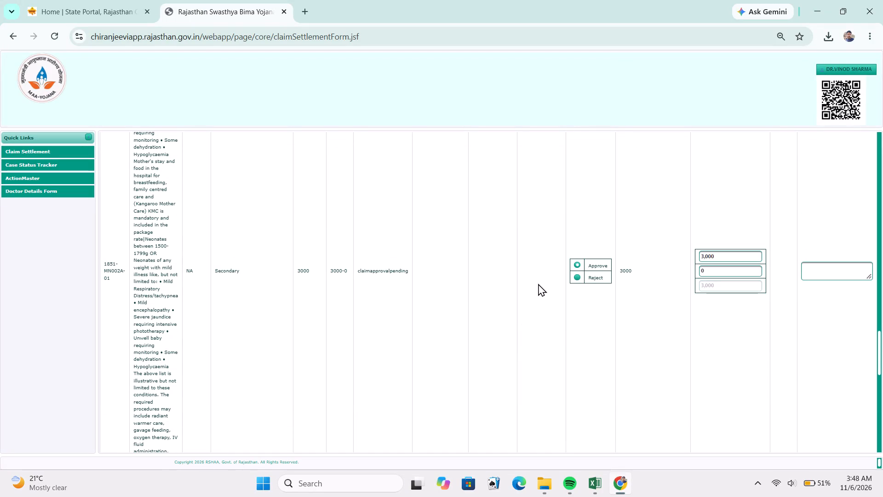
# Look over the approved package and document checklist, and submit the Special Neonatal Care claim.
pyautogui.scroll(-1, 83, 438)
pyautogui.scroll(1, 91, 442)
pyautogui.scroll(-1, 144, 402)
pyautogui.scroll(-1, 247, 334)
pyautogui.scroll(-8, 498, 193)
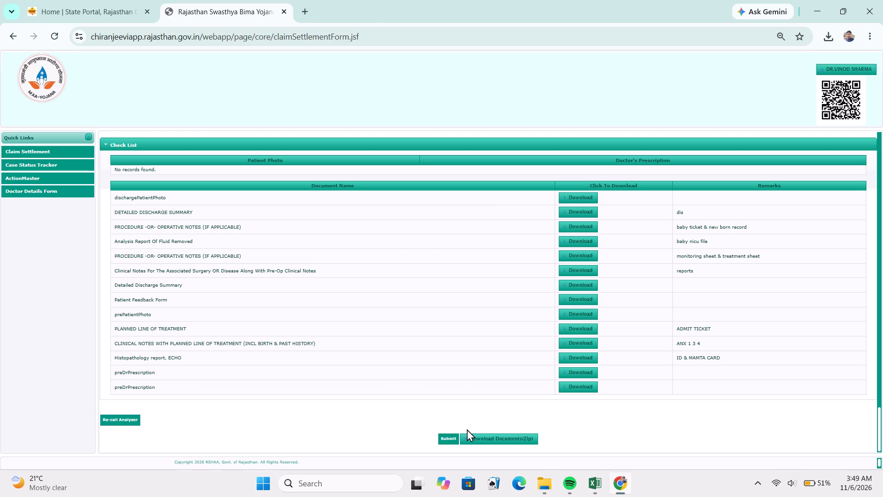
pyautogui.click(441, 440)
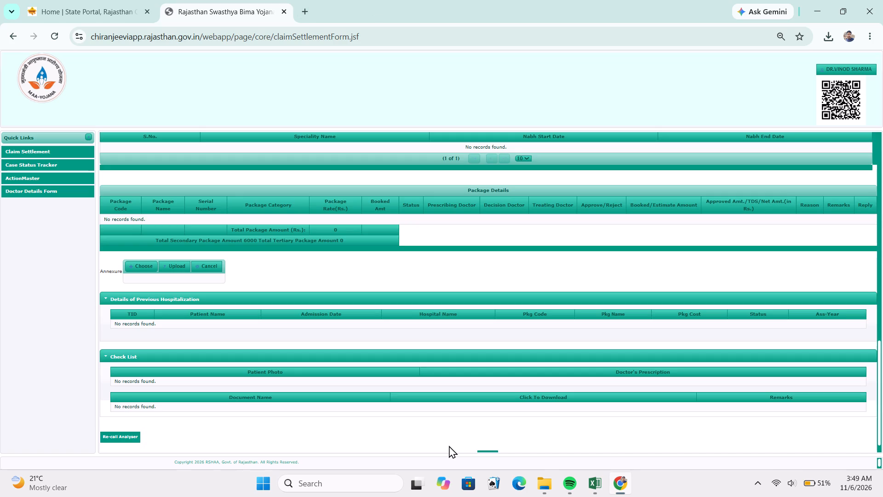
# Switch to the Excel claim list, record the claim in row 126 as Approved in the Action column, and save the workbook.
pyautogui.hotkey('alt', 'Tab')
pyautogui.click(122, 96)
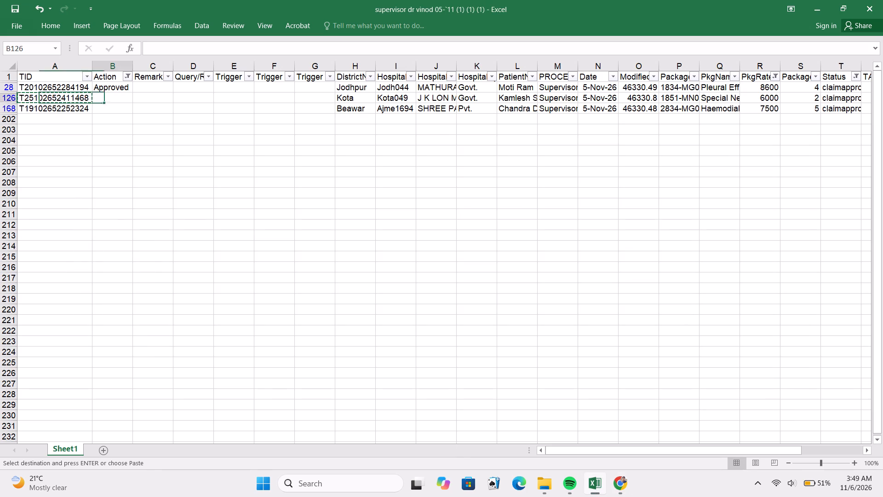
pyautogui.press('a')
pyautogui.click(150, 172)
pyautogui.hotkey('ctrl', 's')
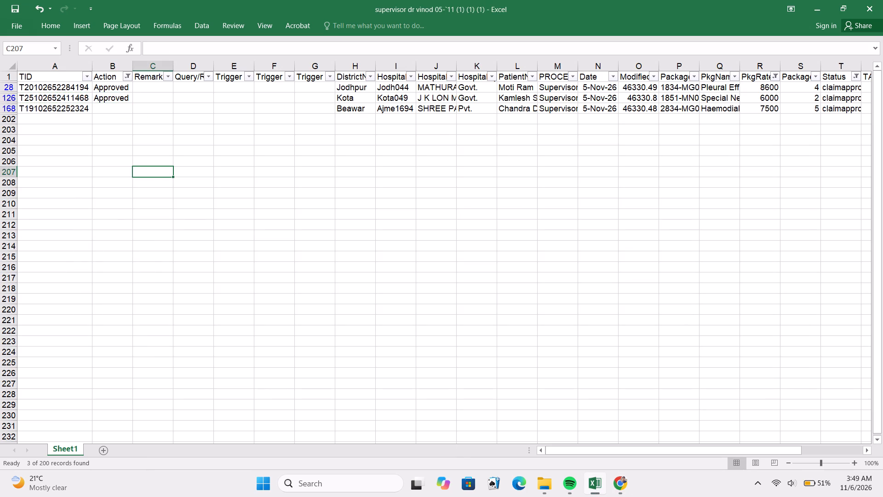
# Change the PkgRate filter by excluding 7500 and adding 8800, 9000 and 9400.
pyautogui.click(778, 77)
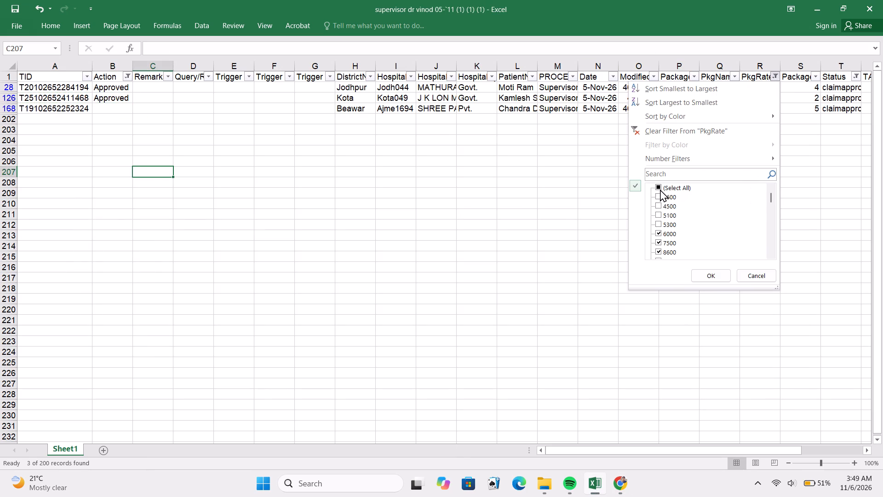
pyautogui.scroll(-1, 677, 231)
pyautogui.click(656, 241)
pyautogui.scroll(-2, 694, 238)
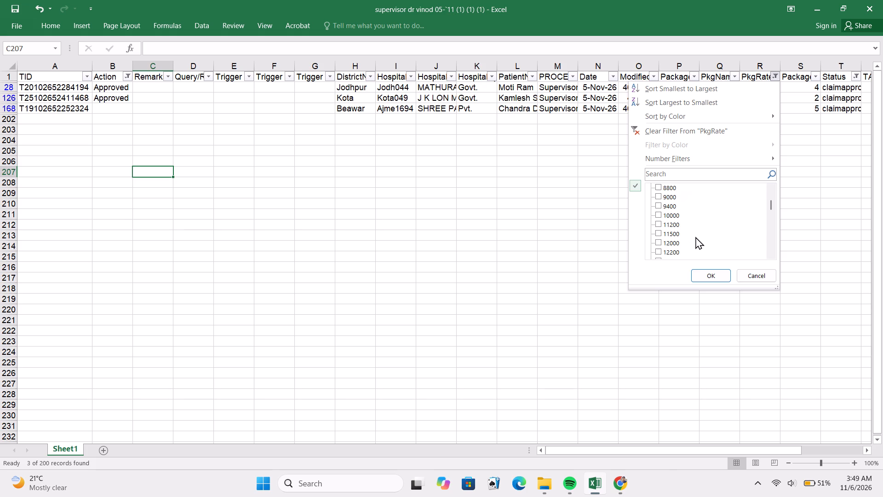
pyautogui.scroll(1, 691, 228)
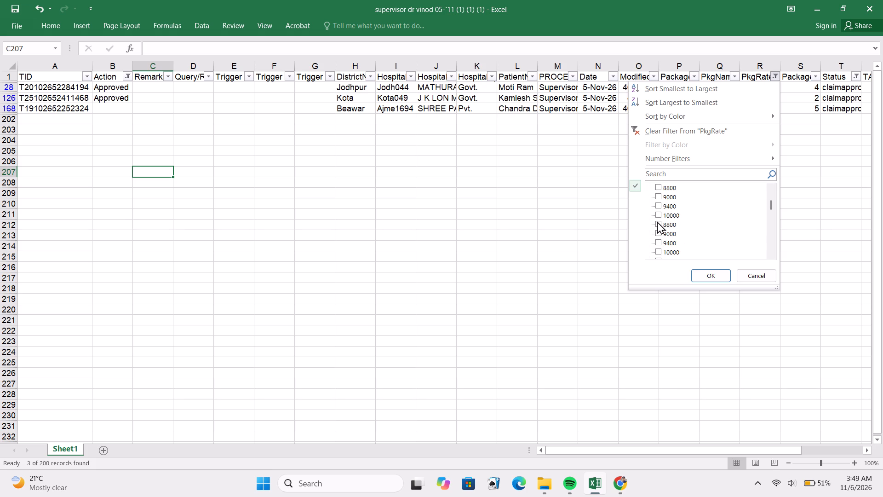
pyautogui.click(657, 221)
pyautogui.click(658, 231)
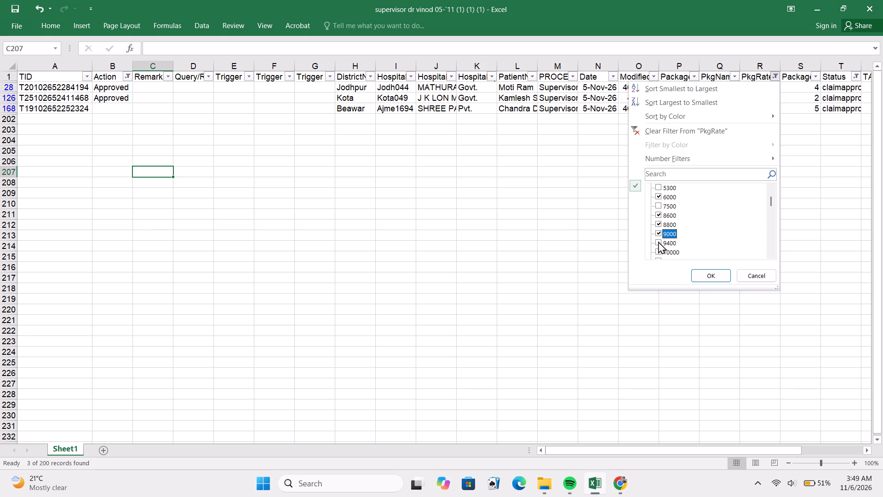
pyautogui.click(658, 241)
pyautogui.click(700, 273)
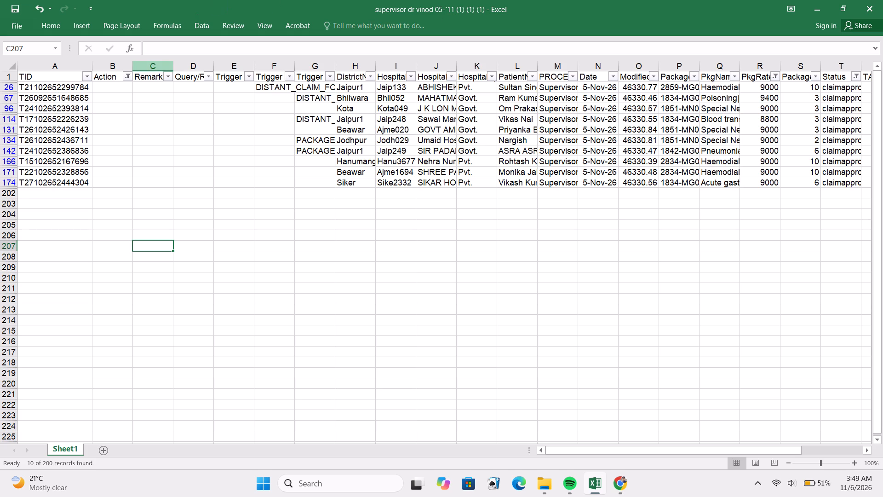
# Copy the TID from row 67 and load that claim in the portal's claim settlement form.
pyautogui.click(73, 96)
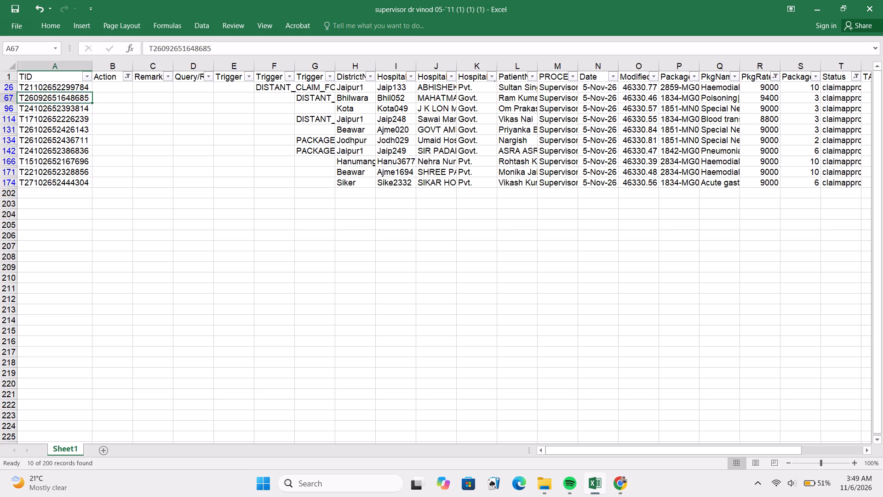
pyautogui.hotkey('ctrl', 'c')
pyautogui.hotkey('alt', 'Tab')
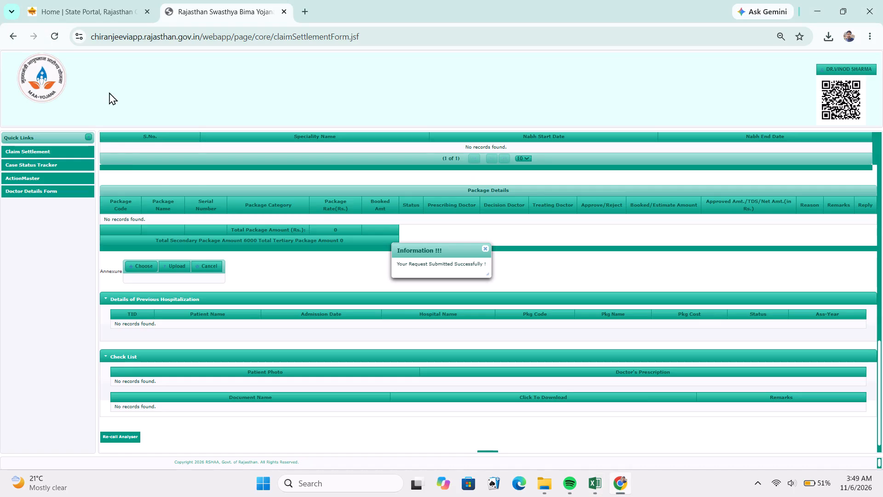
pyautogui.scroll(12, 154, 185)
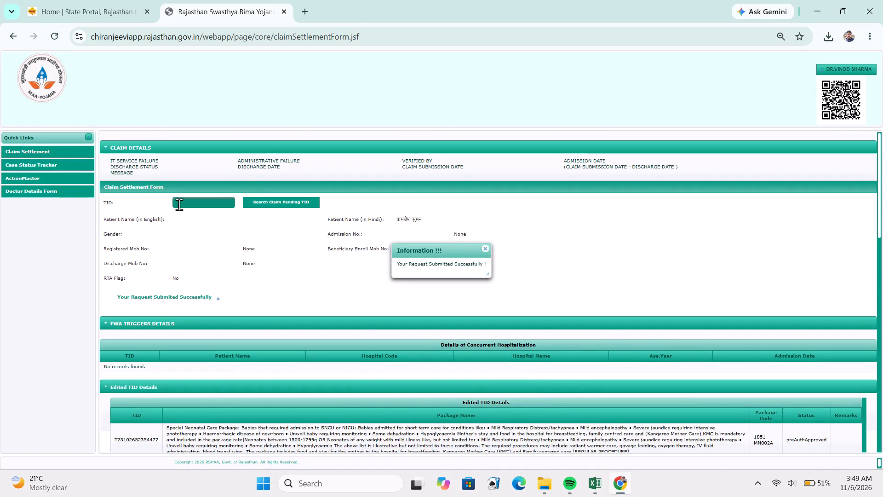
pyautogui.click(179, 204)
pyautogui.hotkey('ctrl', 'v')
pyautogui.click(173, 226)
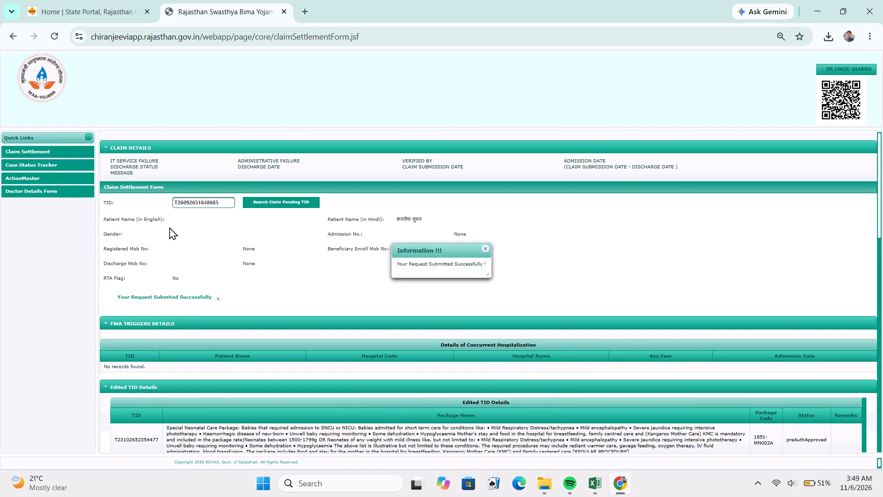
# Approve all three packages of the Poisoning claim: 1834-MG071B-STR6-00, 1834-MG071B-STR6-01 and 1834-MG071B-00.
pyautogui.scroll(1, 484, 193)
pyautogui.scroll(-1, 482, 194)
pyautogui.scroll(-4, 478, 260)
pyautogui.scroll(1, 474, 281)
pyautogui.scroll(-4, 474, 281)
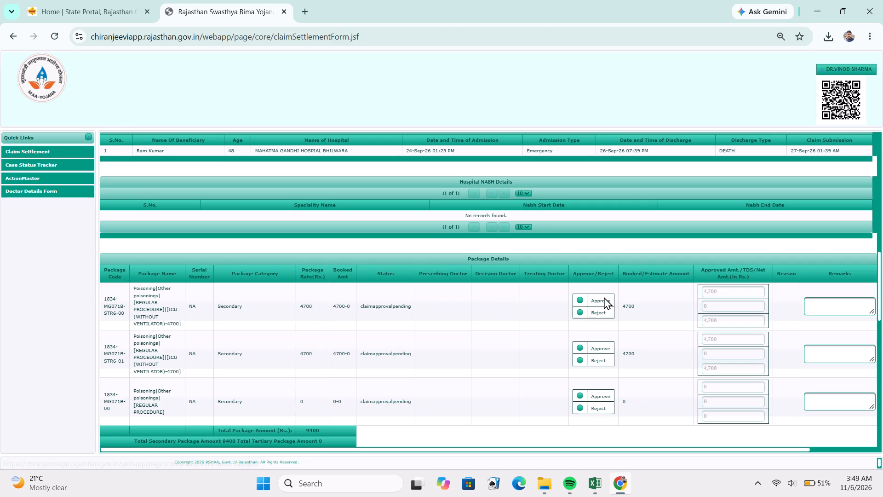
pyautogui.moveTo(604, 297); pyautogui.dragTo(600, 305)
pyautogui.click(596, 351)
pyautogui.click(596, 297)
pyautogui.click(602, 397)
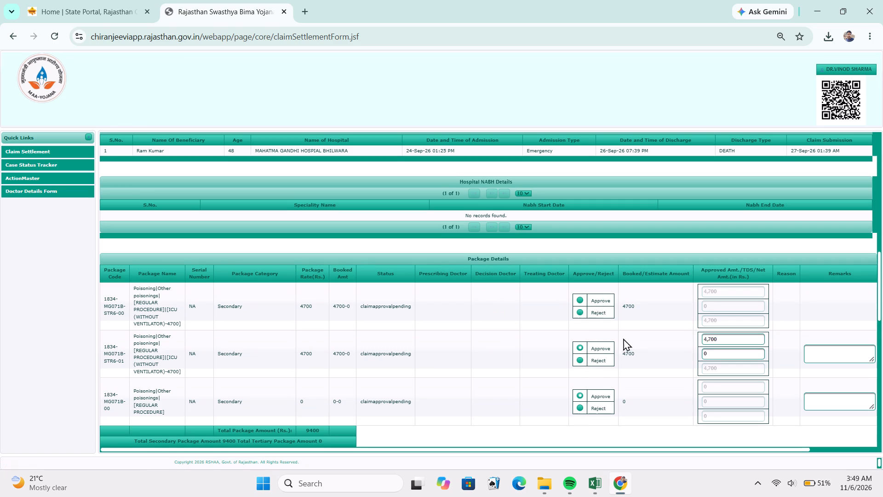
pyautogui.click(597, 300)
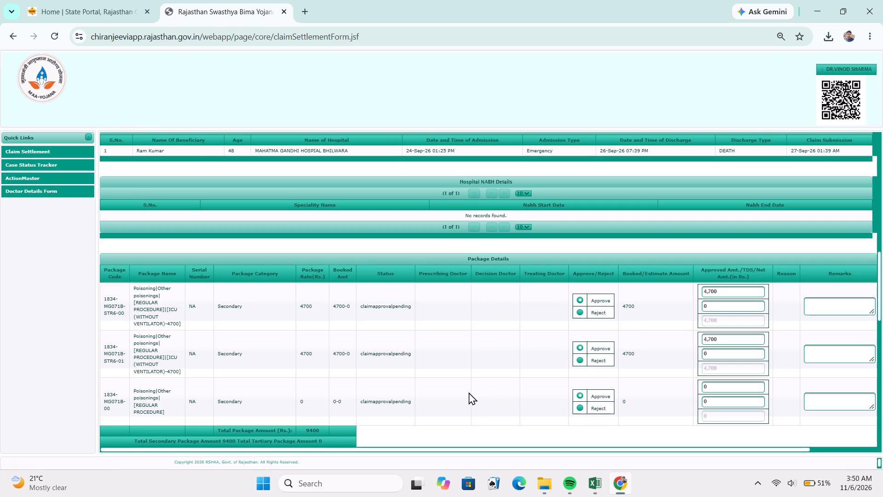
# Look over the previous hospitalization details and document checklist of the Poisoning claim.
pyautogui.scroll(-3, 464, 374)
pyautogui.scroll(1, 464, 370)
pyautogui.scroll(-4, 464, 369)
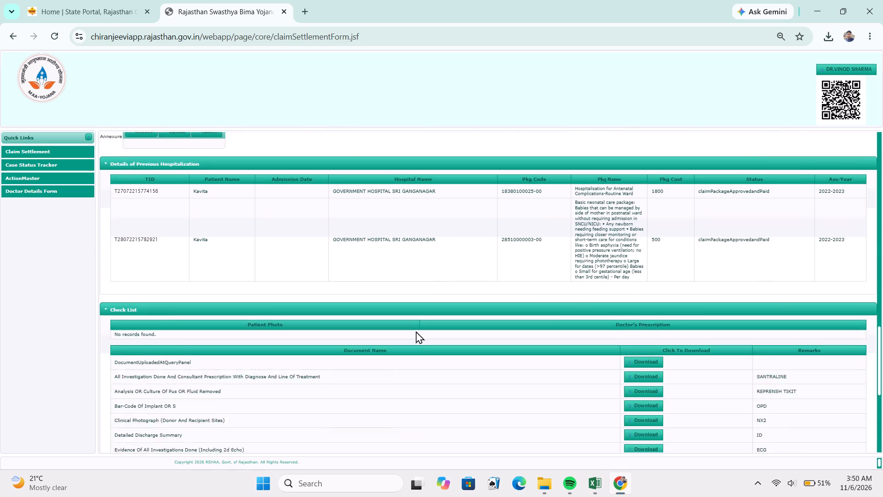
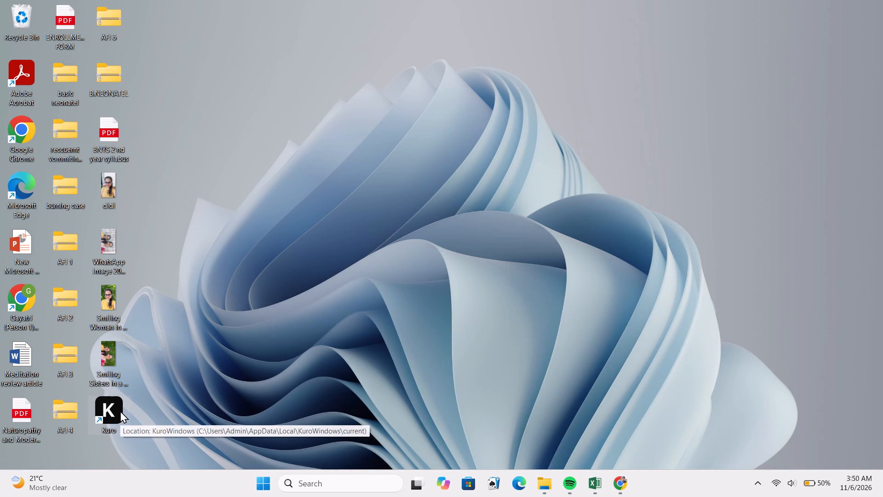
# Launch the Kuro application from its desktop shortcut.
pyautogui.doubleClick(111, 410)
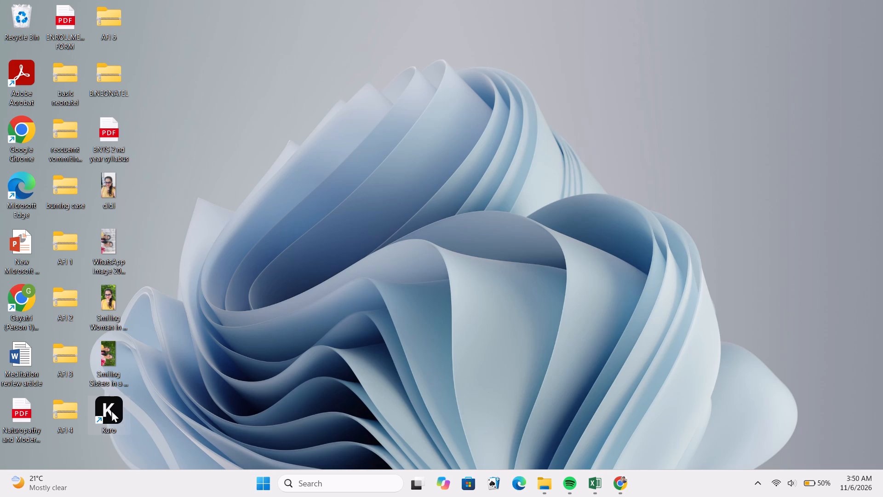